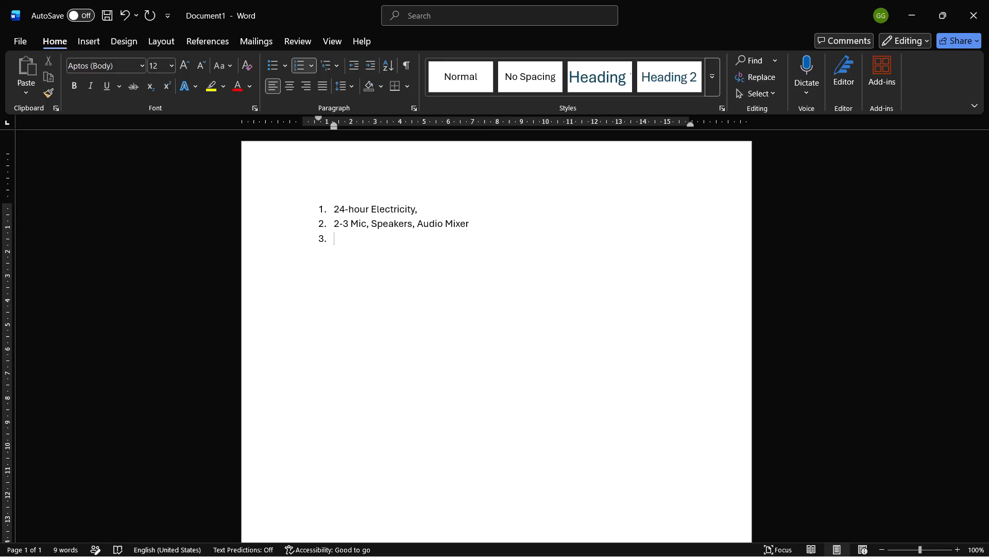
Enter "Chairs, tables" as the third item of the numbered list.
text(Chairs)
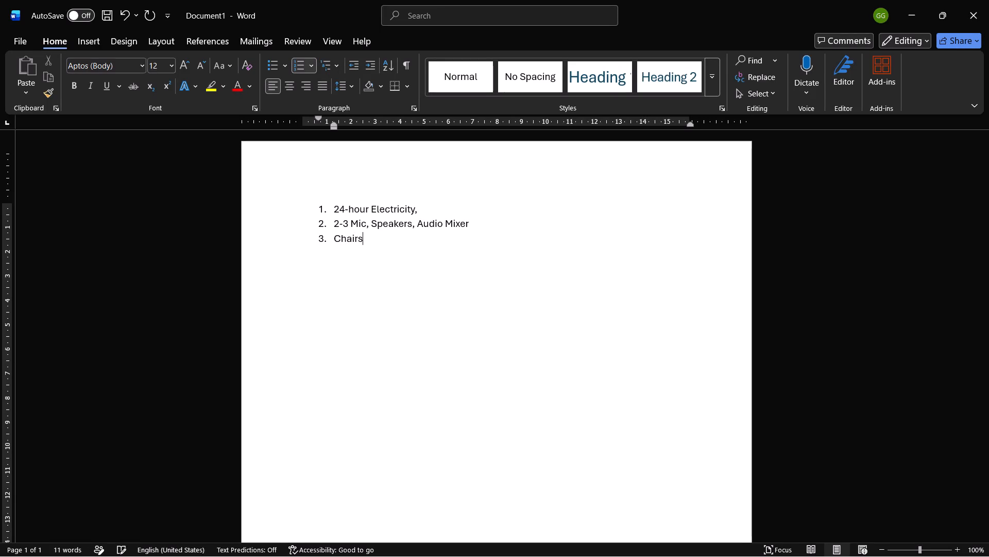
text(, tables)
Add a fourth item to the numbered list reading "Stage For anouncment, Projector".
key(Return)
text(Stage)
key(BackSpace)
key(BackSpace)
key(BackSpace)
key(BackSpace)
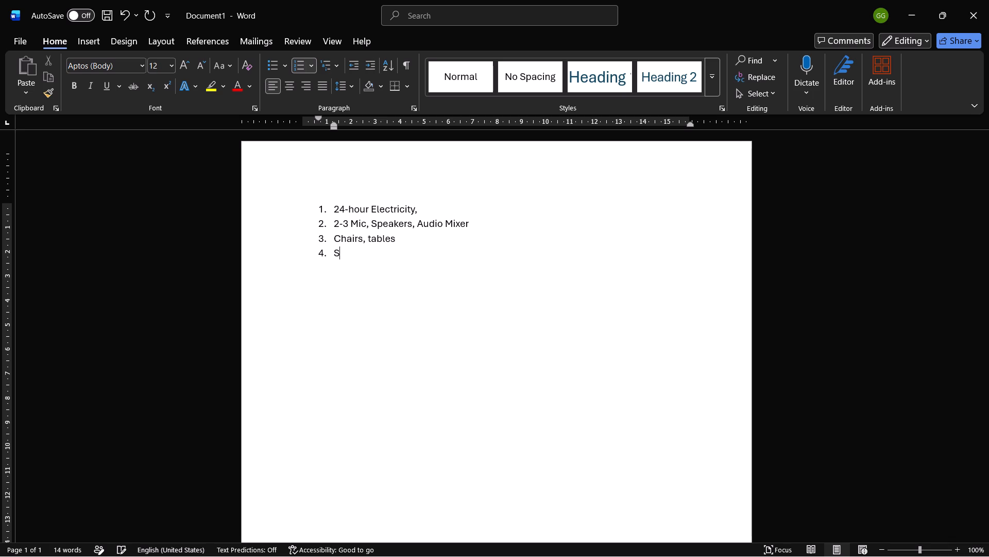
text(tage)
key(space)
text(For anouncment)
text(, Projector)
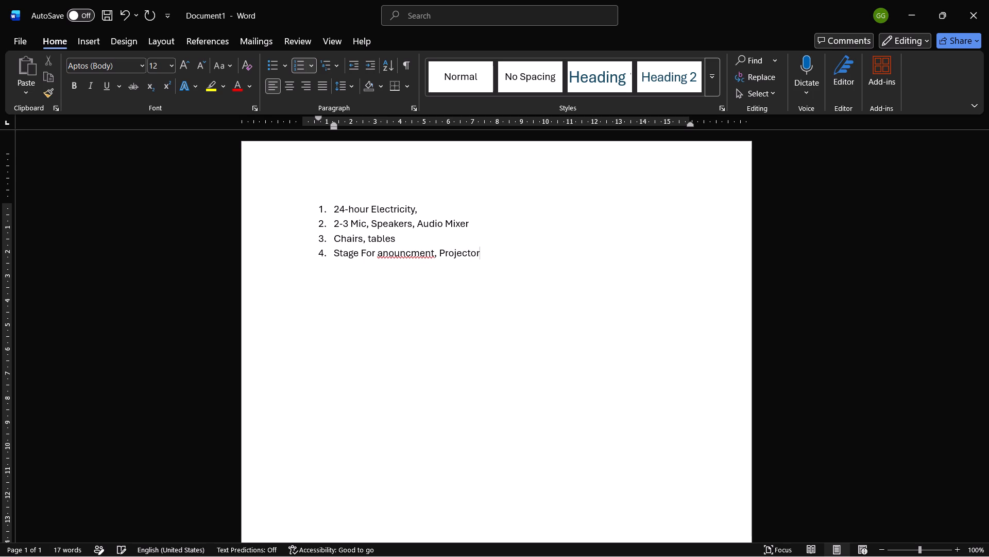
Correct the spelling of the word "anouncment" in the fourth list item.
click(400, 249)
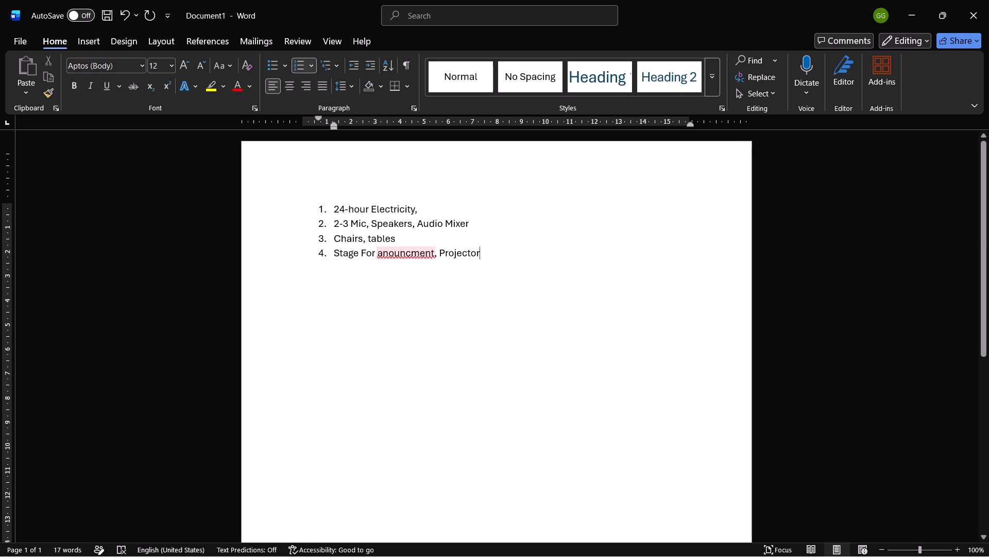
Replace the misspelled "anouncment" with "announcement" in the fourth list item.
click(412, 291)
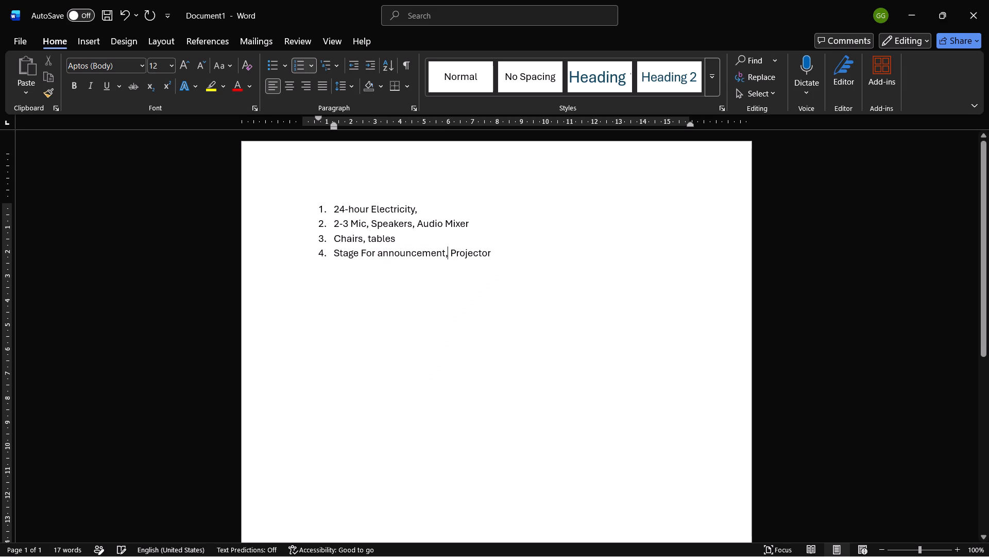
Split "Projector" off the fourth item into its own fifth list item, without a leading space.
key(Return)
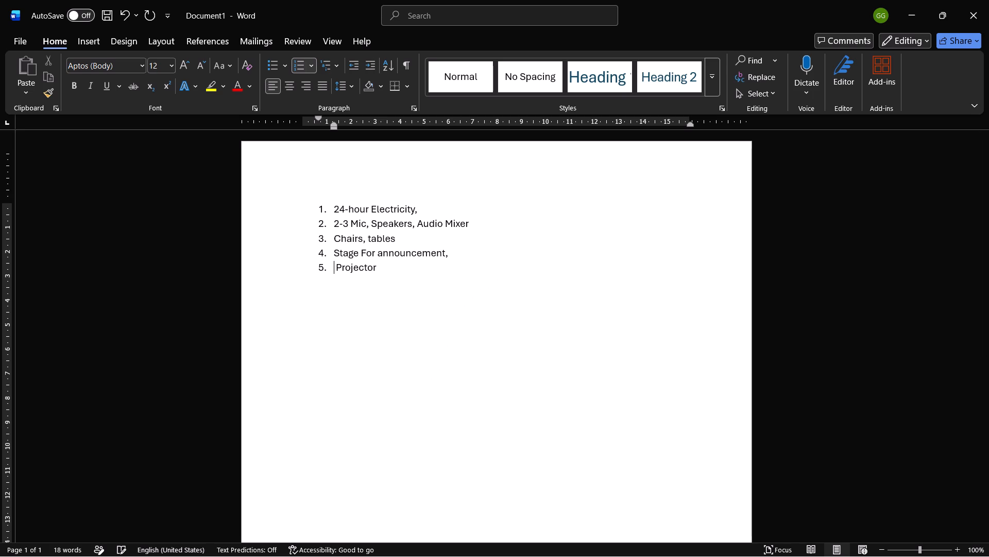
key(Delete)
Add a sixth item to the numbered list reading "High Speed Wifi".
click(404, 267)
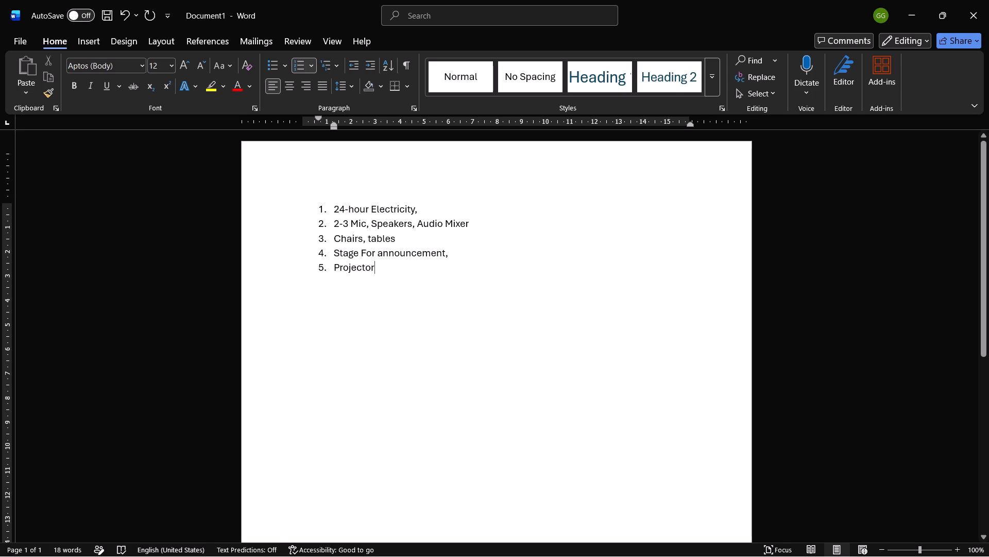
key(Return)
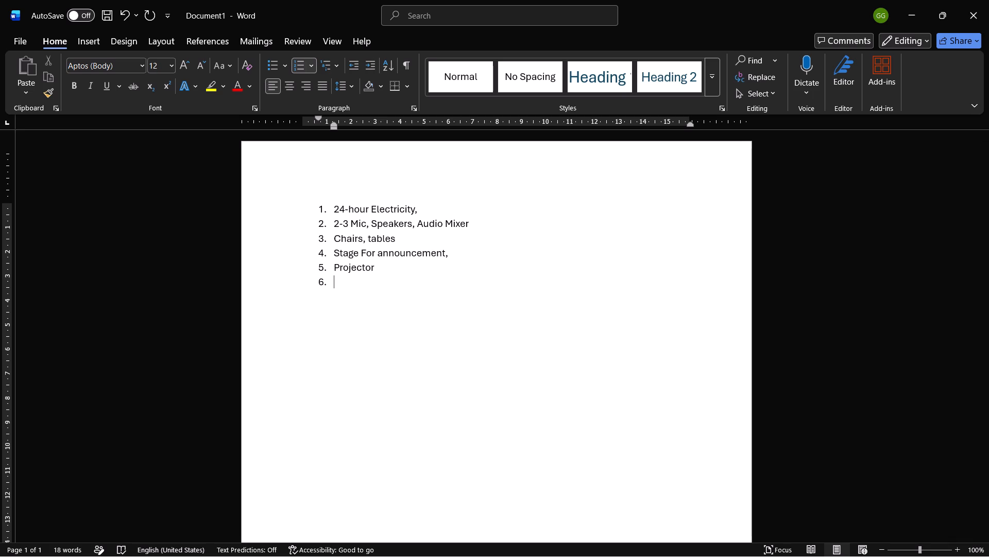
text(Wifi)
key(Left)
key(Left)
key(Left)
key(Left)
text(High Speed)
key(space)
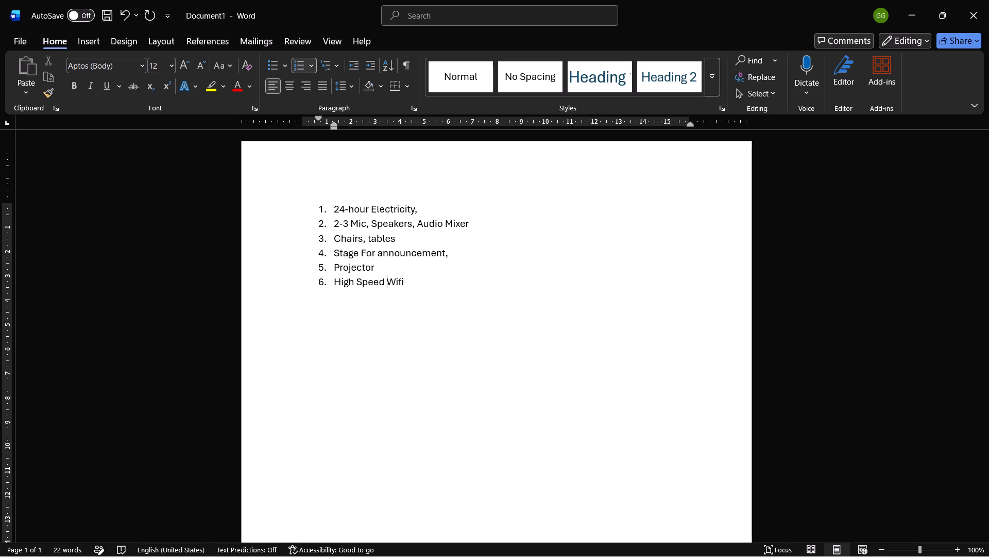
Append the word "systems" after "Wifi" in the sixth list item.
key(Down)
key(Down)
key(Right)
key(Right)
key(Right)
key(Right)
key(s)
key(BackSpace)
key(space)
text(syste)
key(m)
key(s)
Correct the spelling of "Wifi" to "Wi-Fi" in the sixth list item.
click(394, 281)
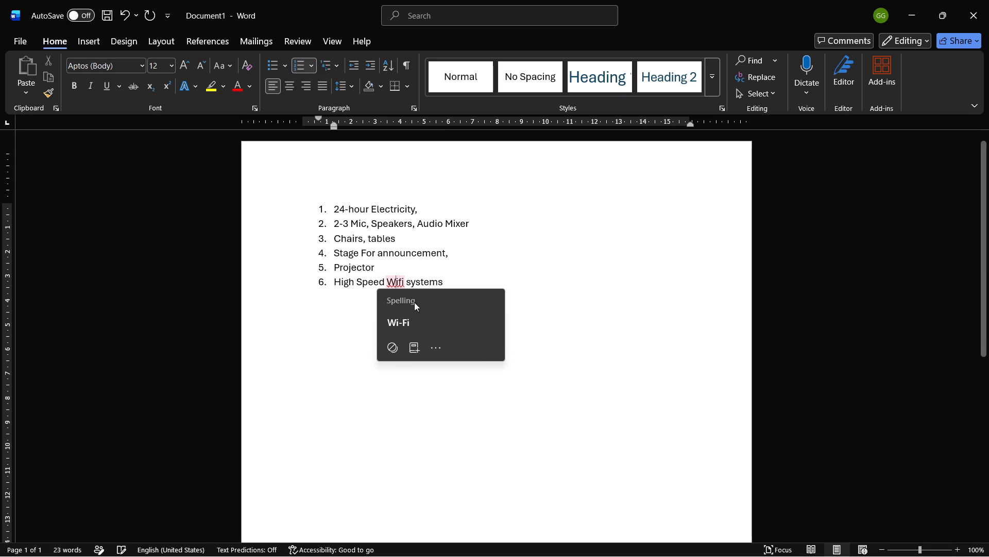
click(410, 314)
click(454, 283)
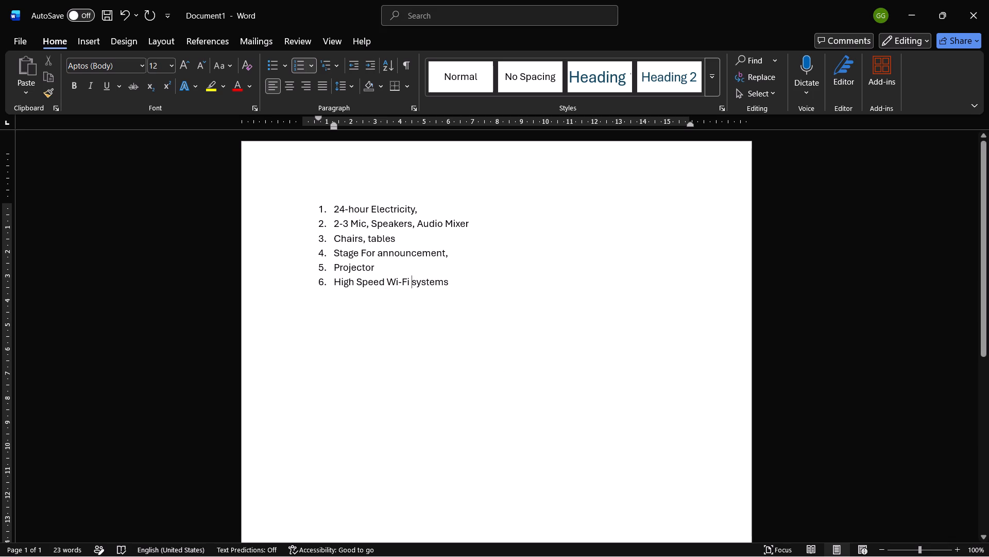
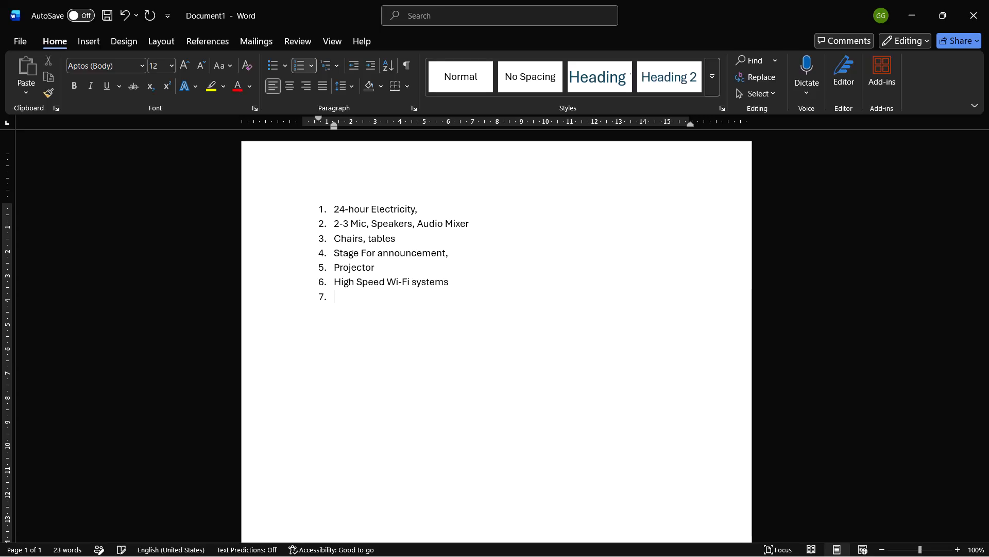
Insert a line above the numbered list and begin the document title with "Requirement Doc for".
click(470, 188)
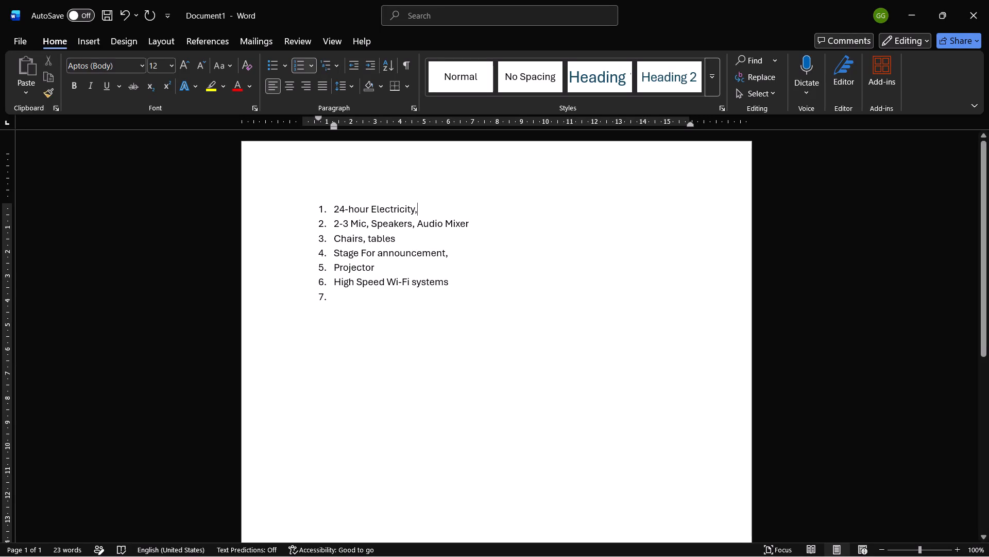
click(317, 205)
key(Return)
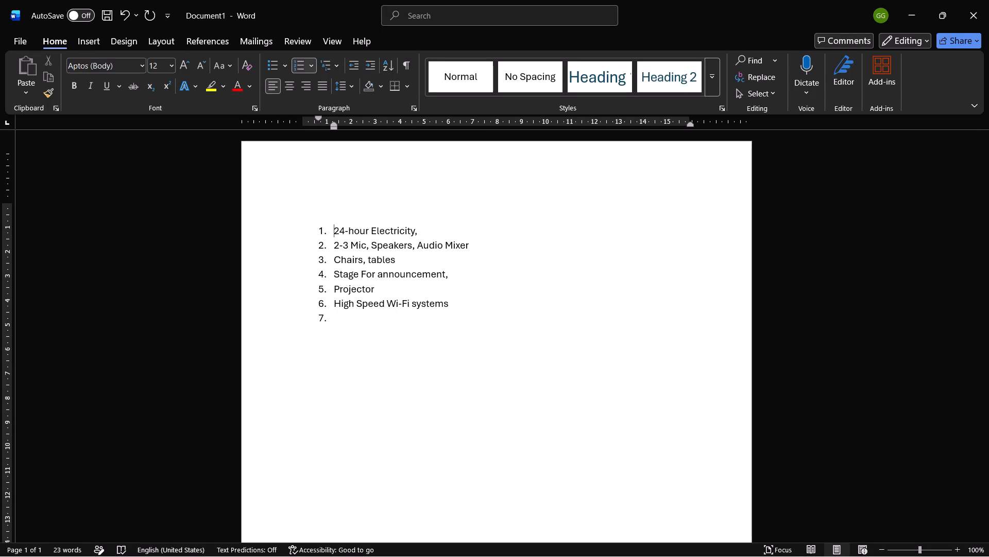
click(349, 208)
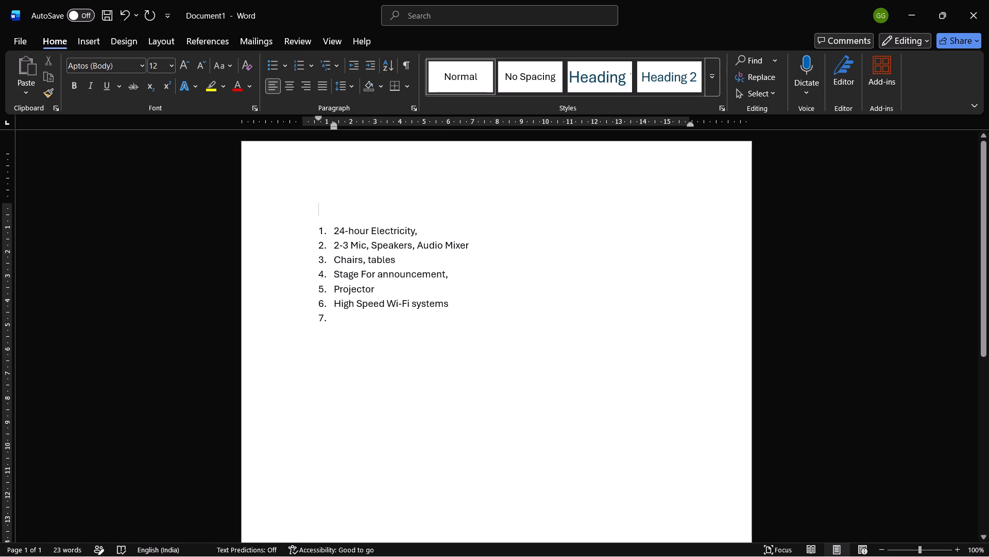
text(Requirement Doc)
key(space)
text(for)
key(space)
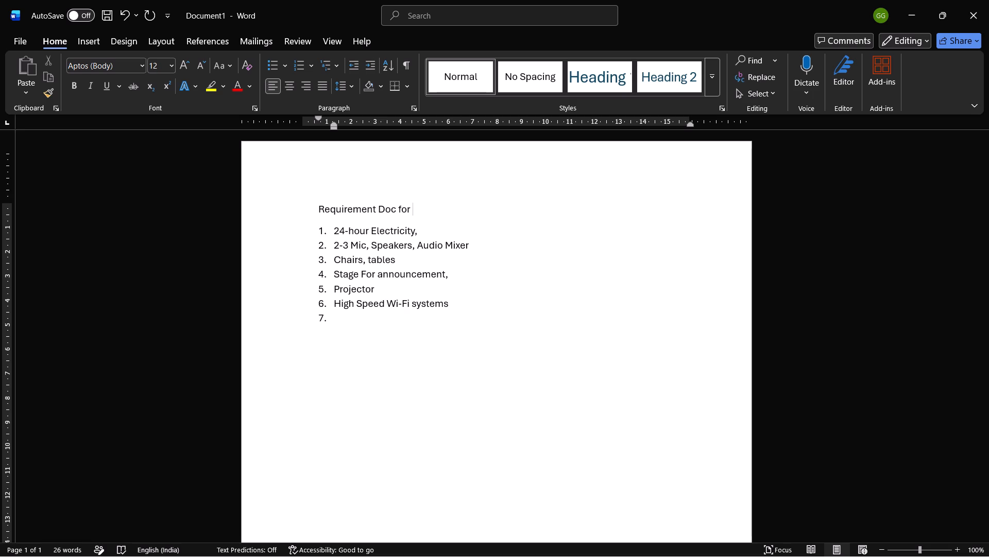
Complete the title line above the list with "14-15 Nov Event" after "Requirement Doc for".
text(14)
text(-15)
key(space)
text(Nov Event)
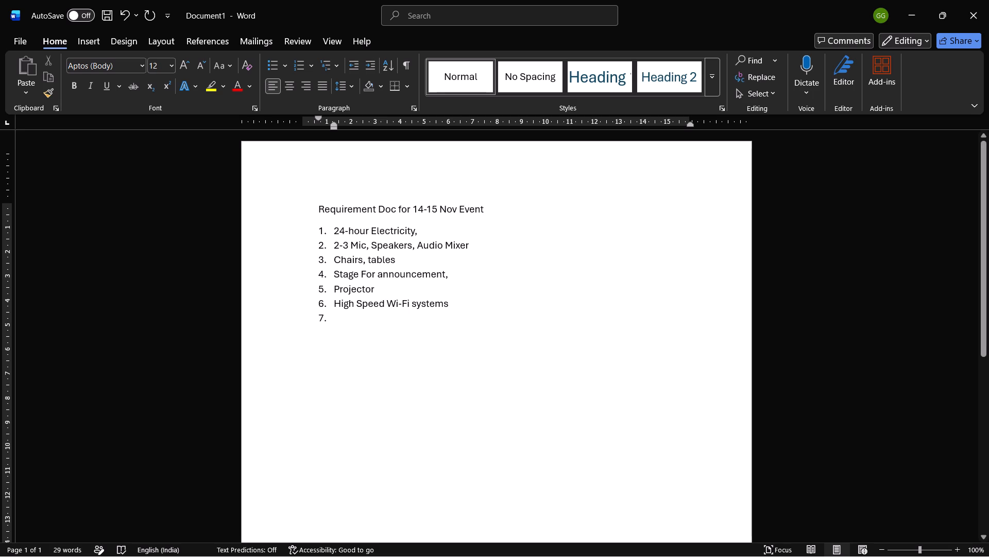
Centre the title line "Requirement Doc for 14-15 Nov Event" on the page.
drag(318, 208, 482, 207)
click(291, 84)
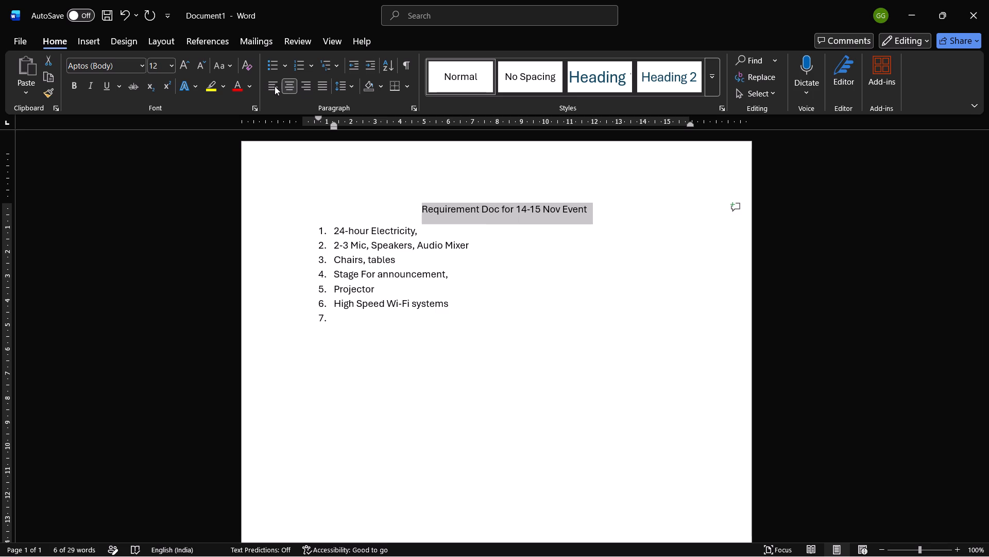
Place the text cursor in the empty seventh item of the numbered list.
click(343, 319)
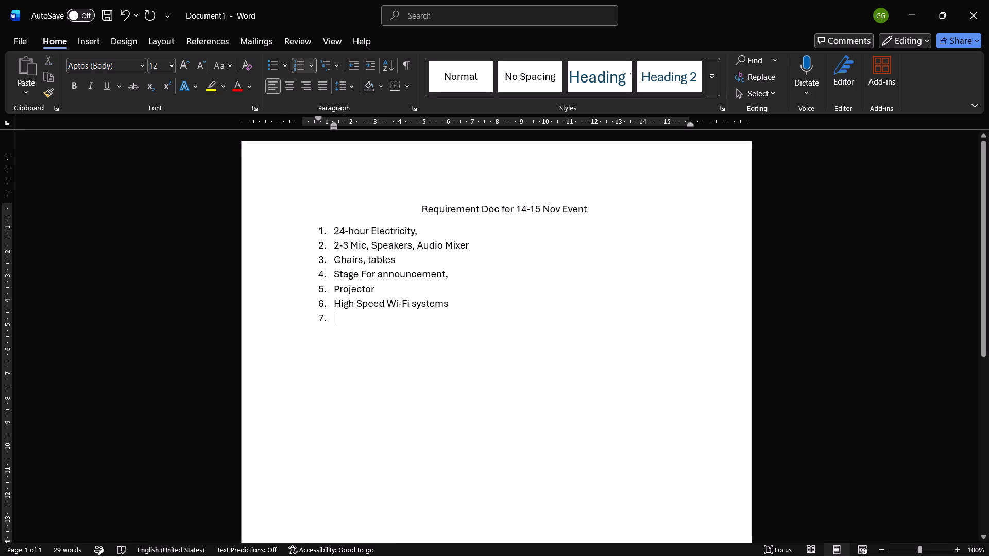
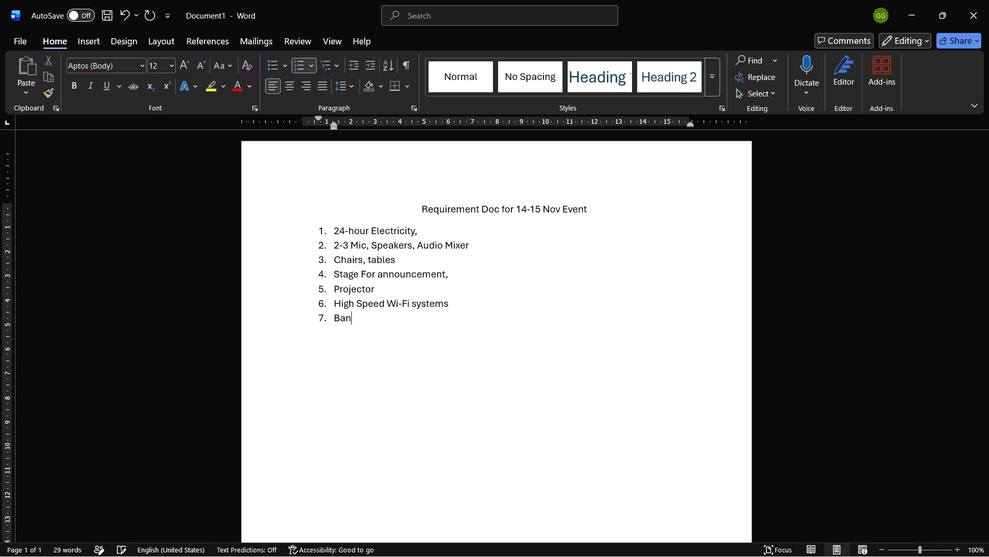
Complete the seventh item of the numbered list so that it reads "Banners, Standees".
text(ers)
text(, Standees)
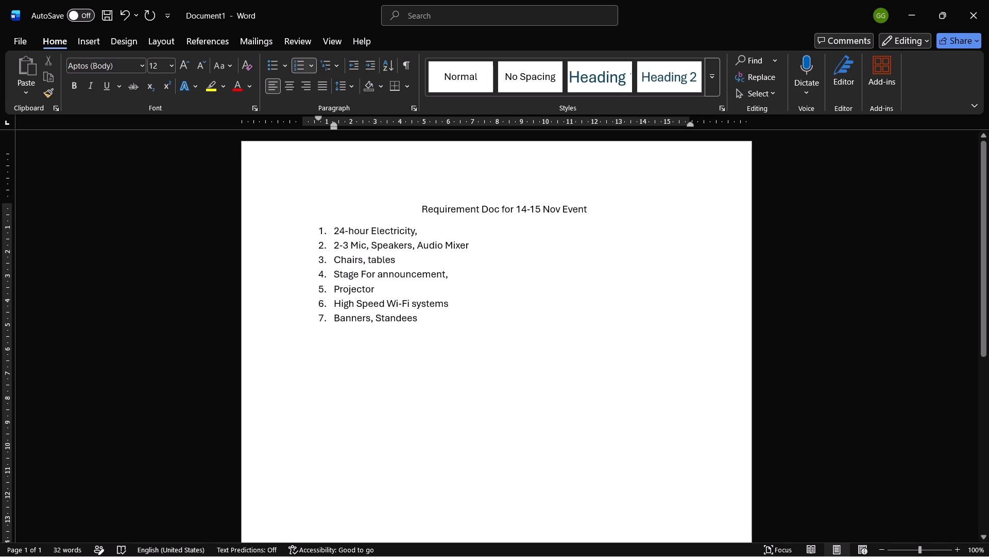
Extend the "Projector" item in the numbered list with "& Screen".
click(385, 288)
key(space)
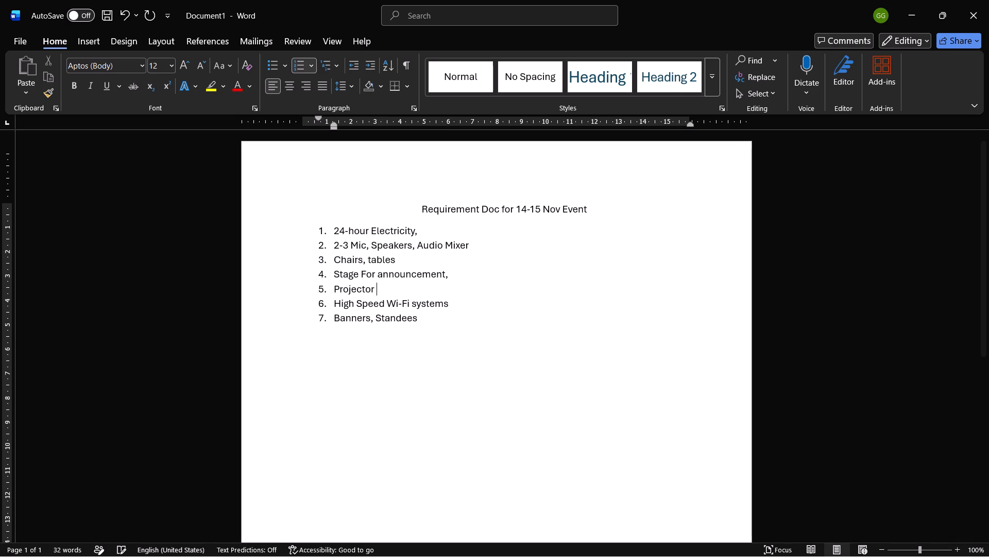
text(&)
key(space)
text(Screen)
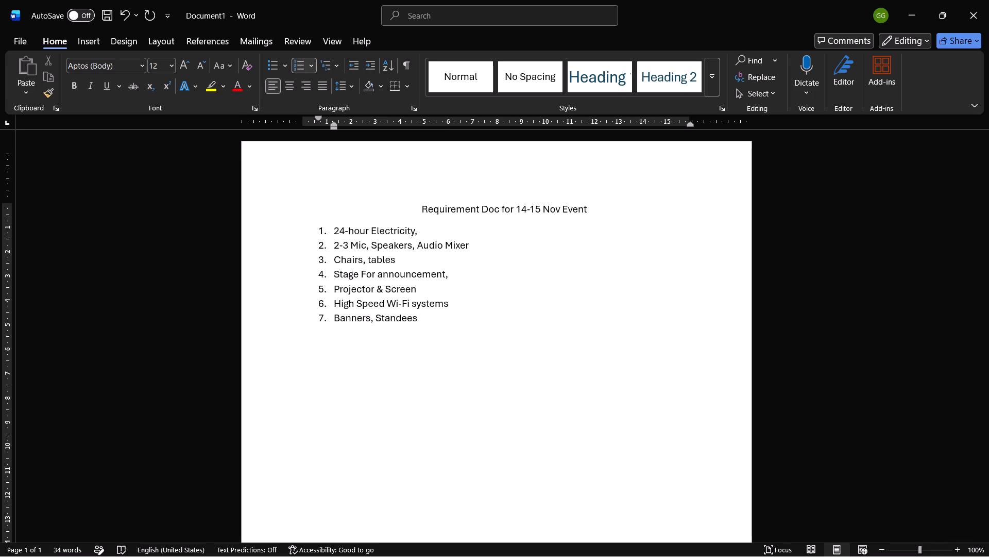
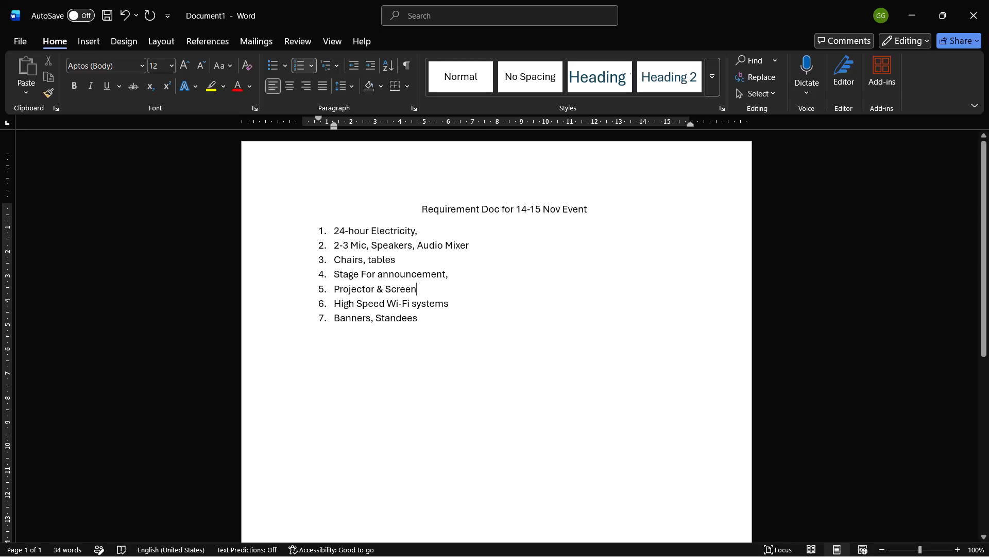
Add an eighth item reading "Water" to the numbered list, after "Banners, Standees".
click(422, 318)
key(Return)
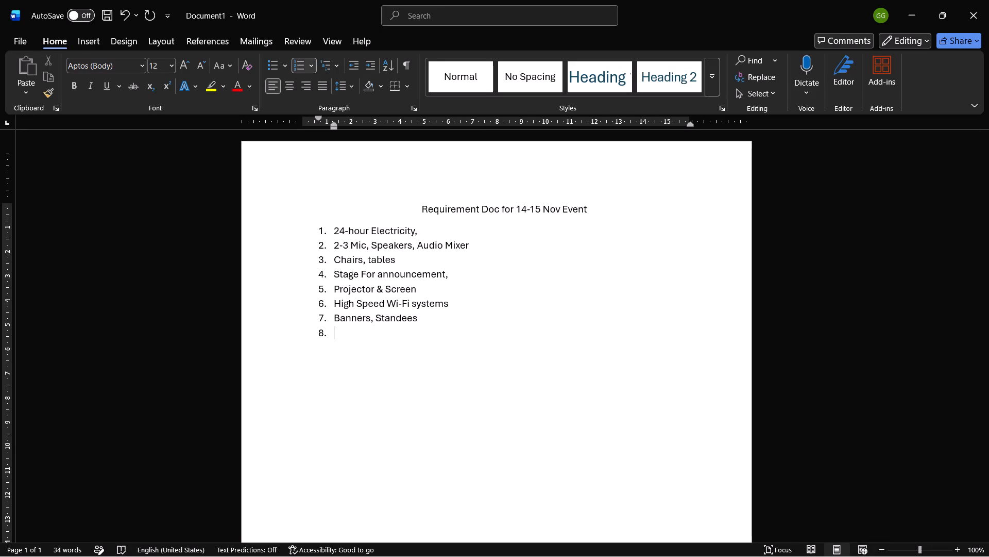
text(Wter)
key(Left)
key(Left)
key(Left)
key(a)
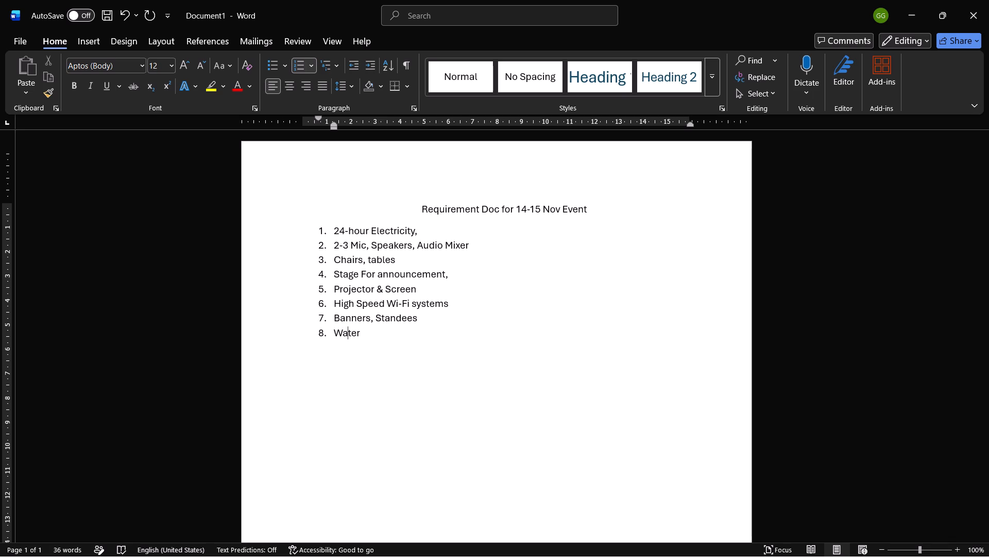
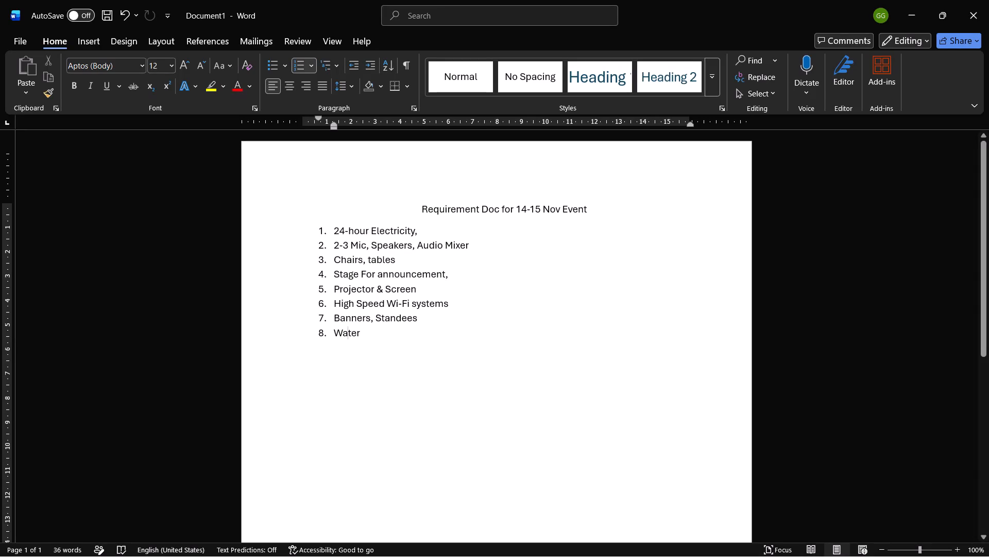
Append "charging points" to the end of the first list item, after "24-hour Electricity,".
click(429, 228)
key(space)
text(charging points)
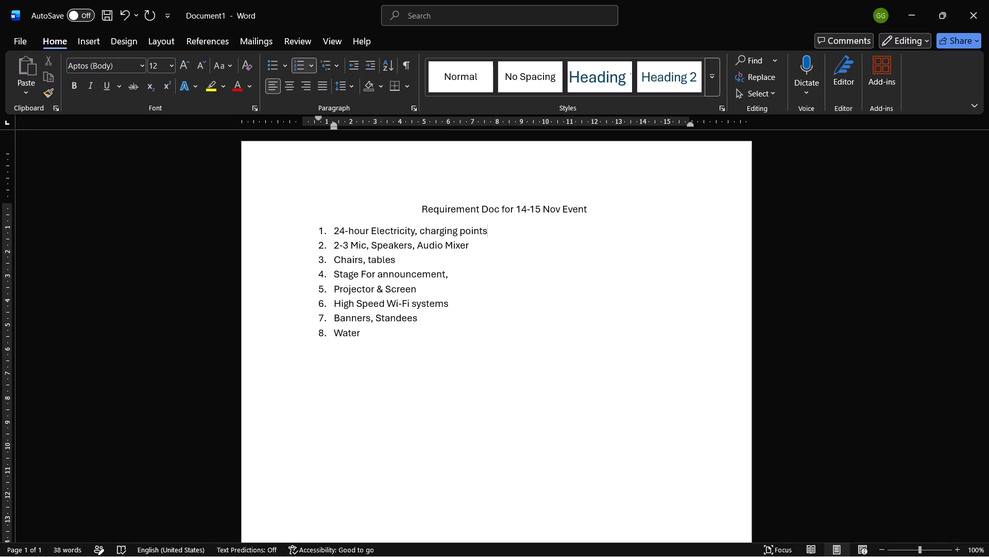
Add a ninth item reading "Custom Trophy, lanyard," to the numbered list, after "Water".
click(336, 343)
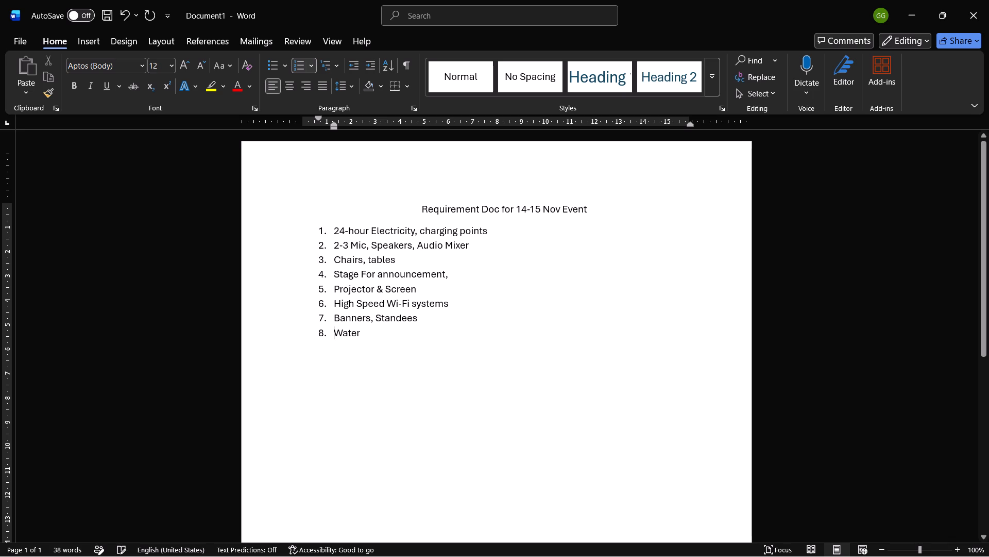
key(Down)
key(Right)
key(Right)
key(Right)
key(Right)
key(Right)
key(Return)
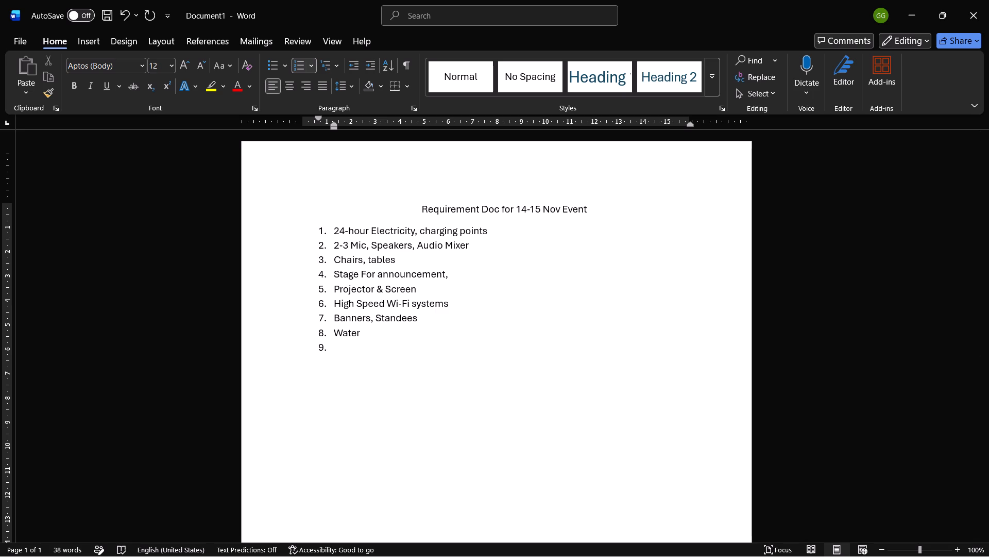
text(Custom)
key(space)
text(Tri)
key(BackSpace)
text(ophy)
text(, lanyard)
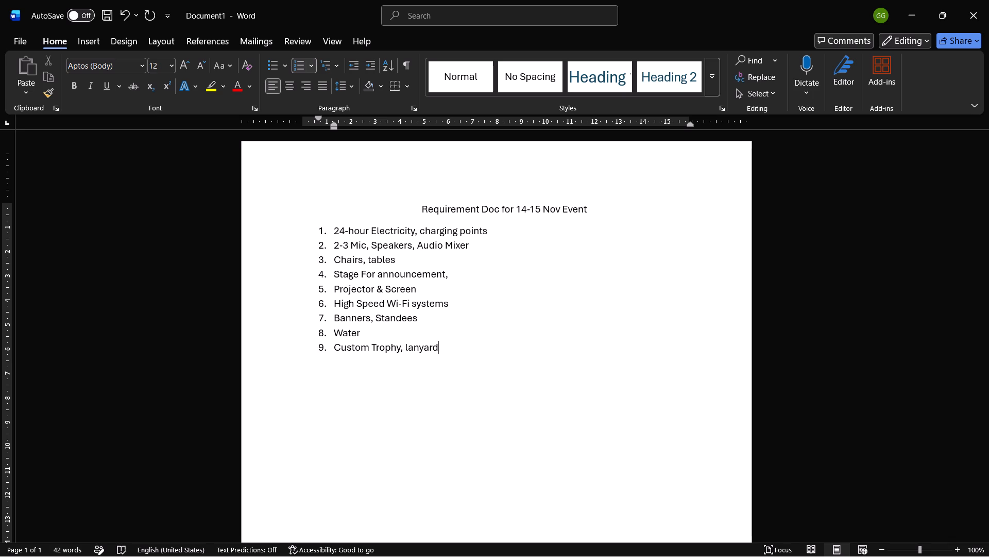
text(,)
key(space)
Add a tenth item reading "Team Name on each table" to the numbered list, after the trophy and lanyard item.
key(Return)
text(Team)
key(space)
text(Na)
text(me)
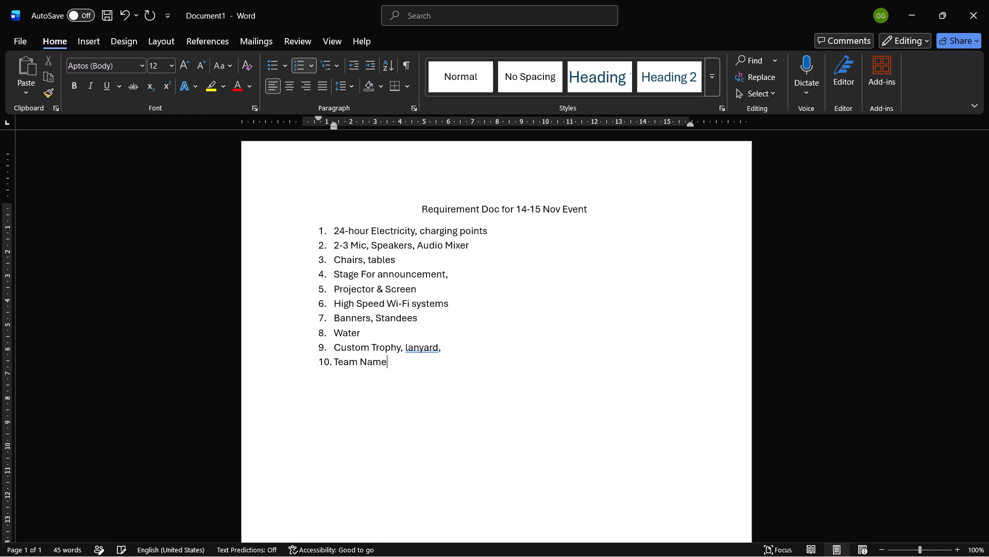
key(space)
key(BackSpace)
key(space)
text(on each table)
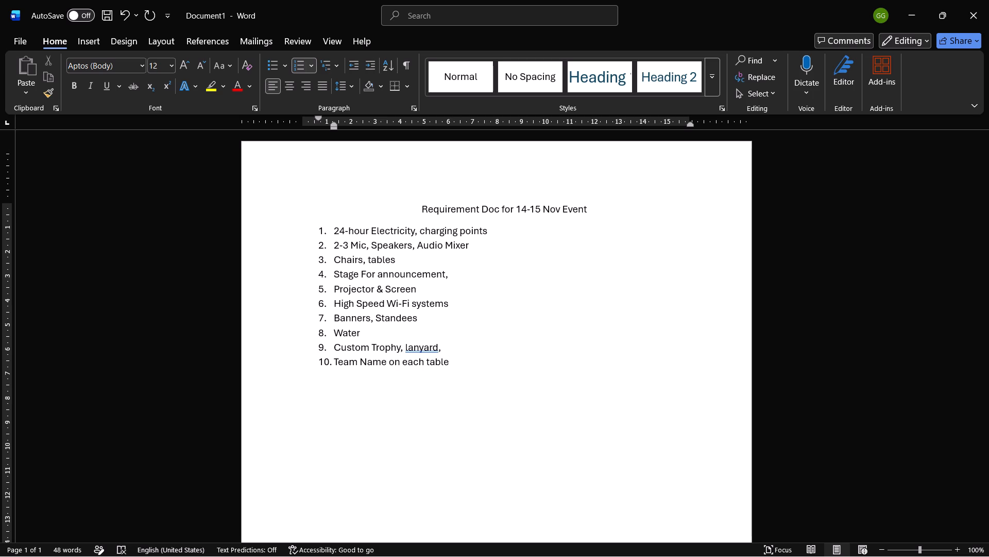
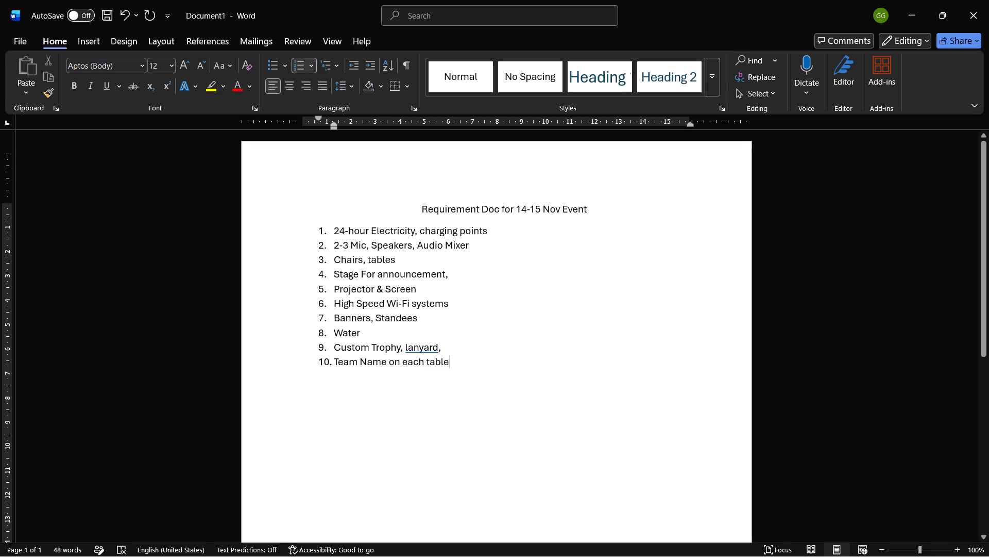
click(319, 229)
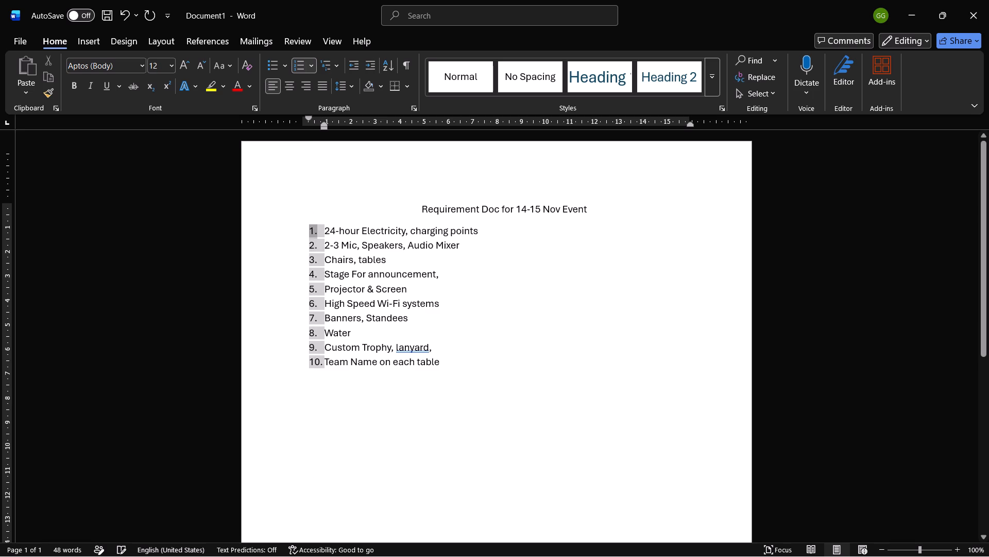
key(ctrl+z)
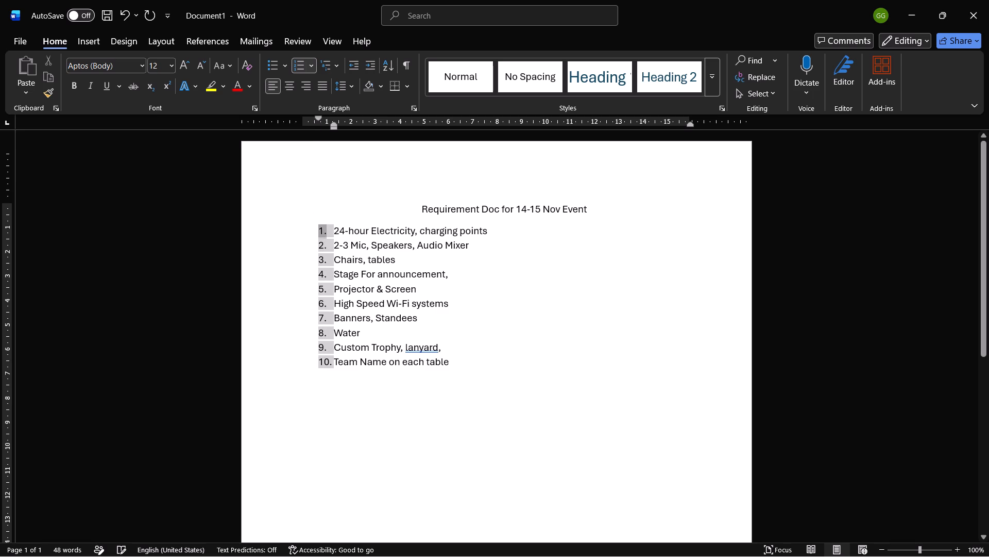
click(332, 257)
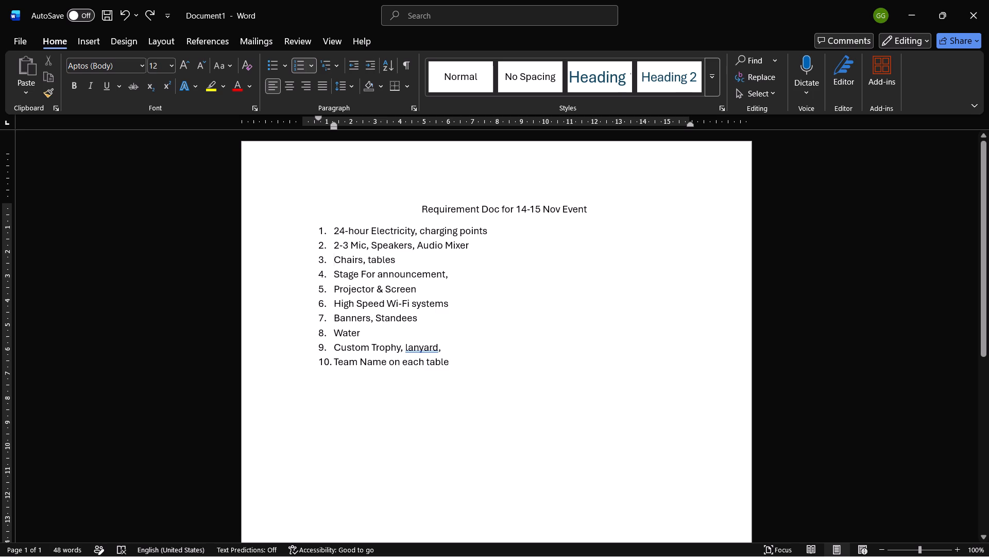
Correct the flagged word in the ninth list item to the capitalised "Lanyard".
click(429, 351)
click(431, 395)
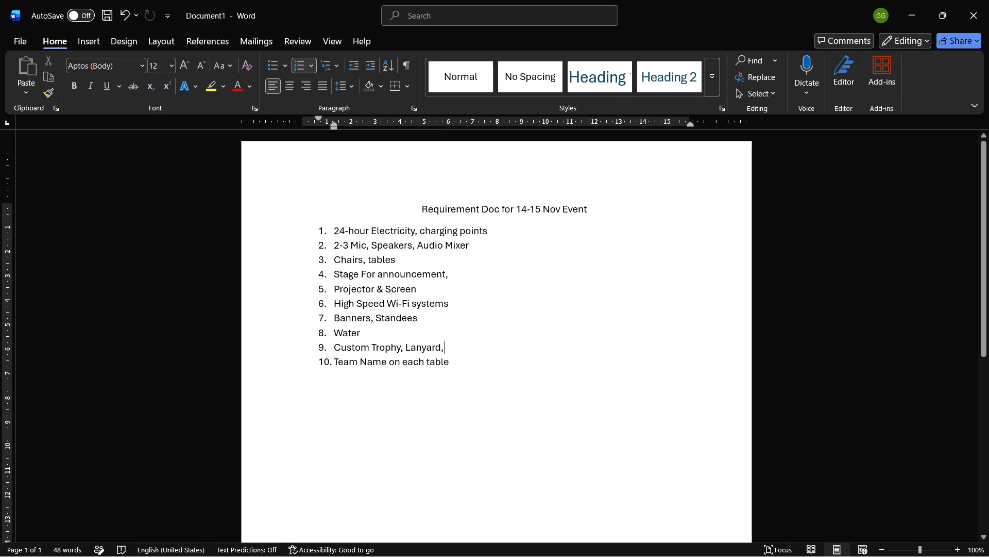
Format the title "Requirement Doc for 14-15 Nov Event" as 22 pt, bold, red text.
drag(421, 207, 580, 197)
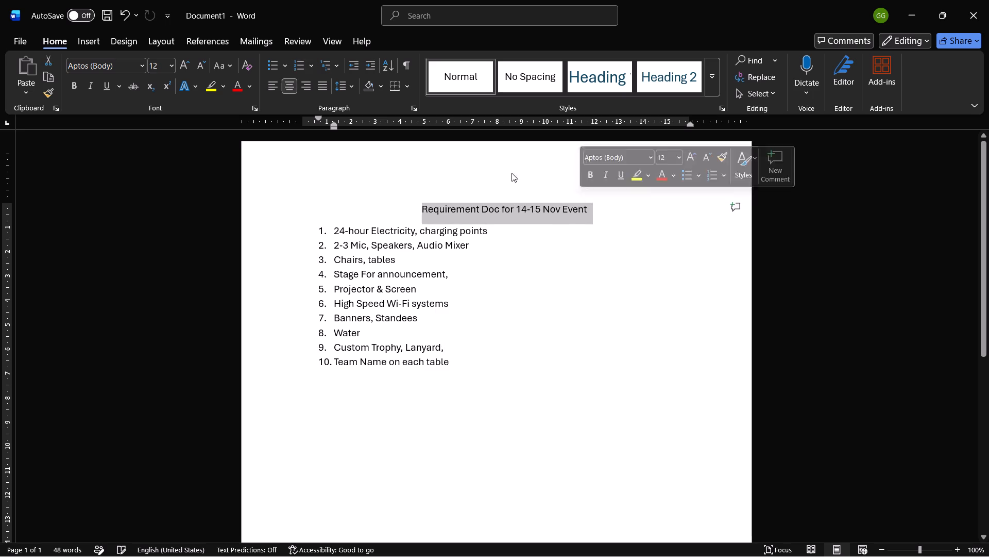
double_click(182, 64)
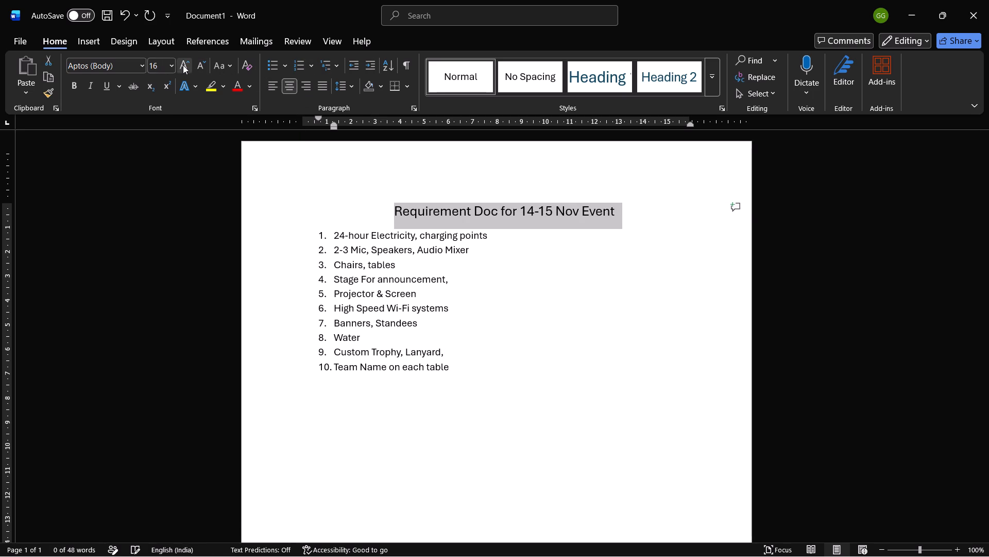
triple_click(183, 65)
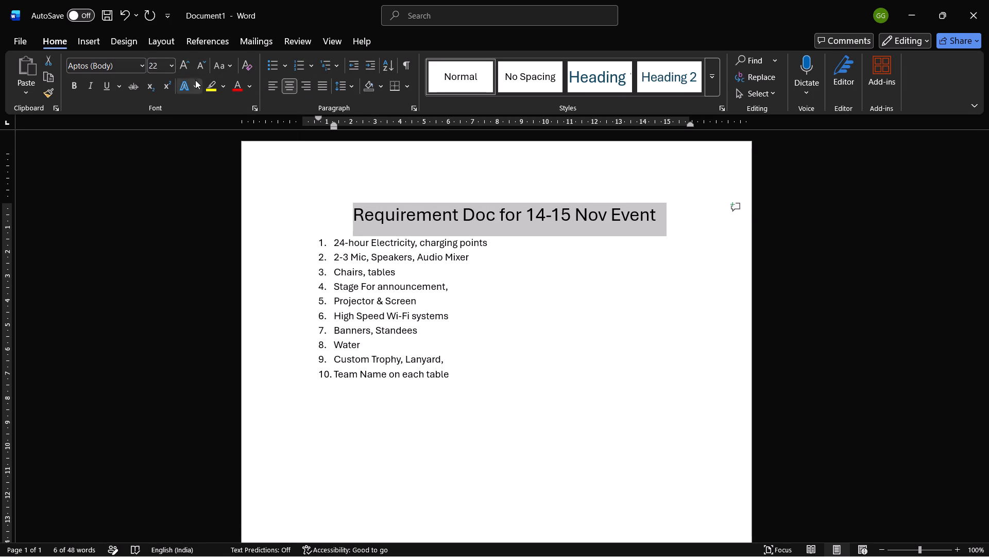
click(74, 80)
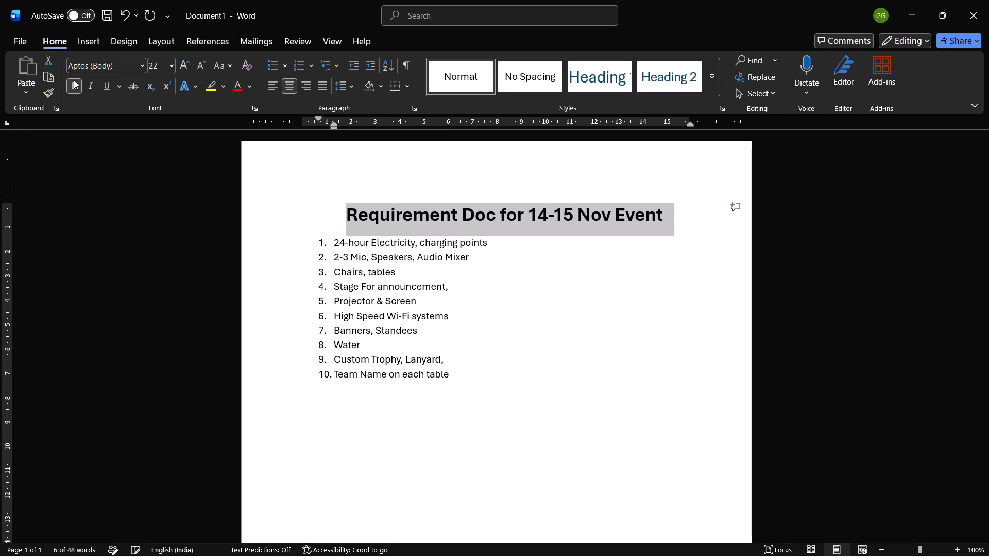
click(231, 87)
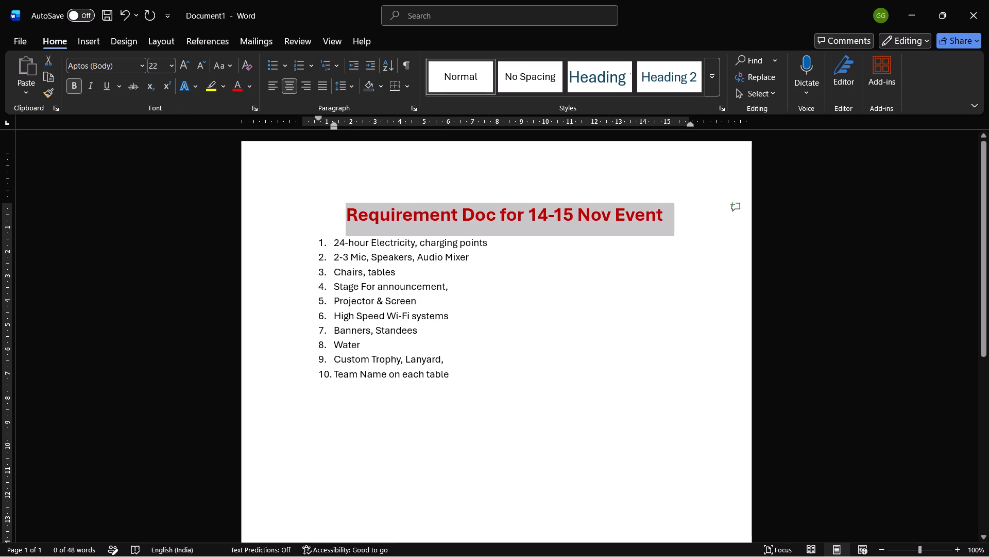
click(782, 320)
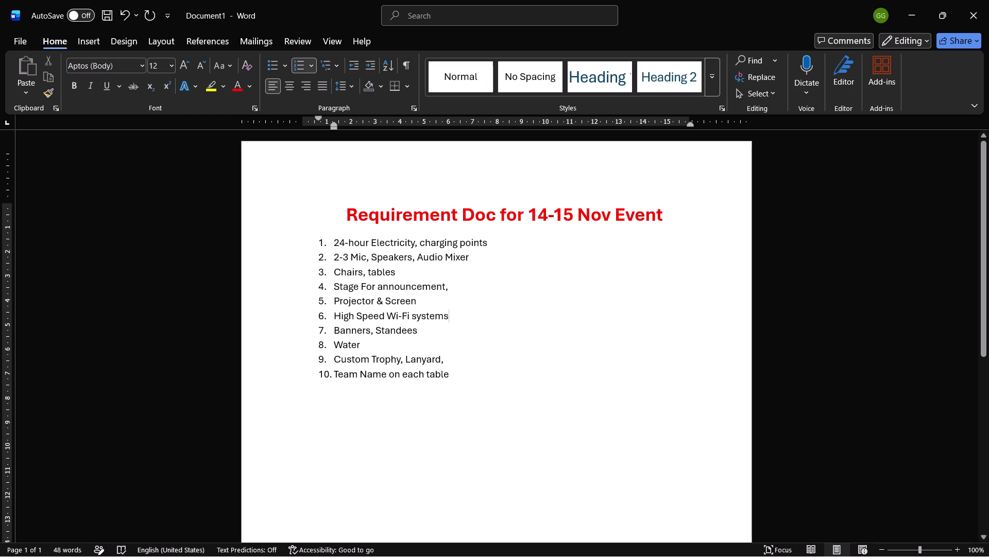
Insert "(paper)" directly after "Team Name" in the tenth list item.
click(386, 374)
key(shift+parenleft)
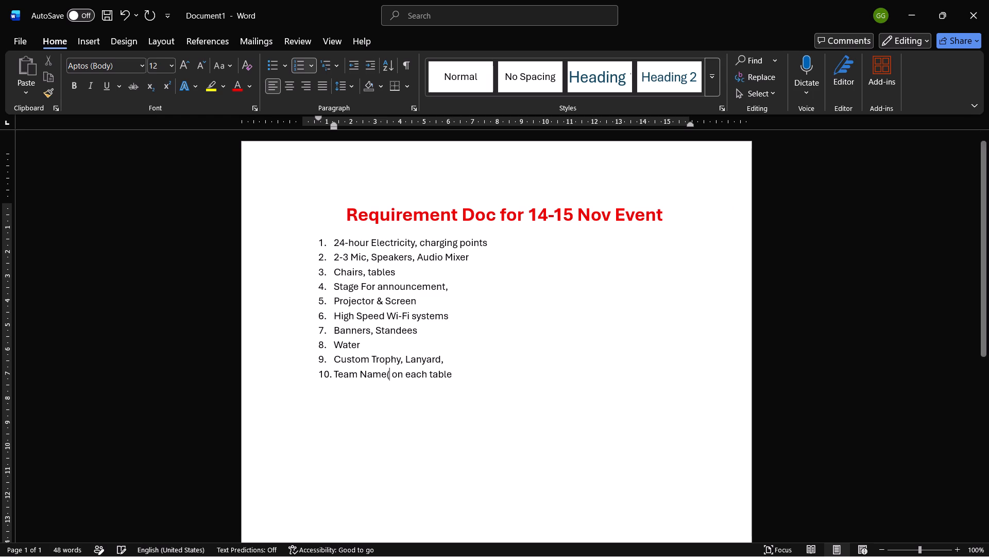
text(paper)
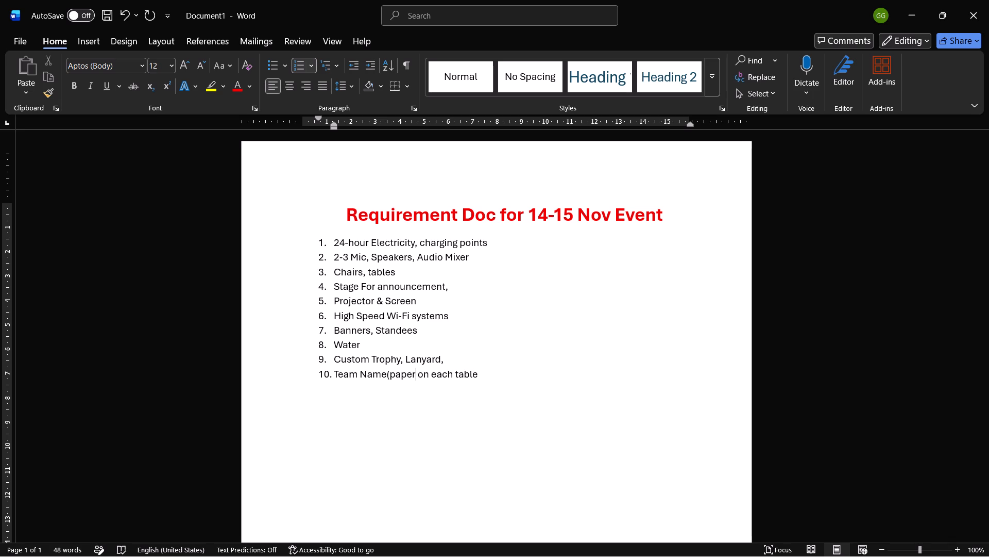
text())
key(space)
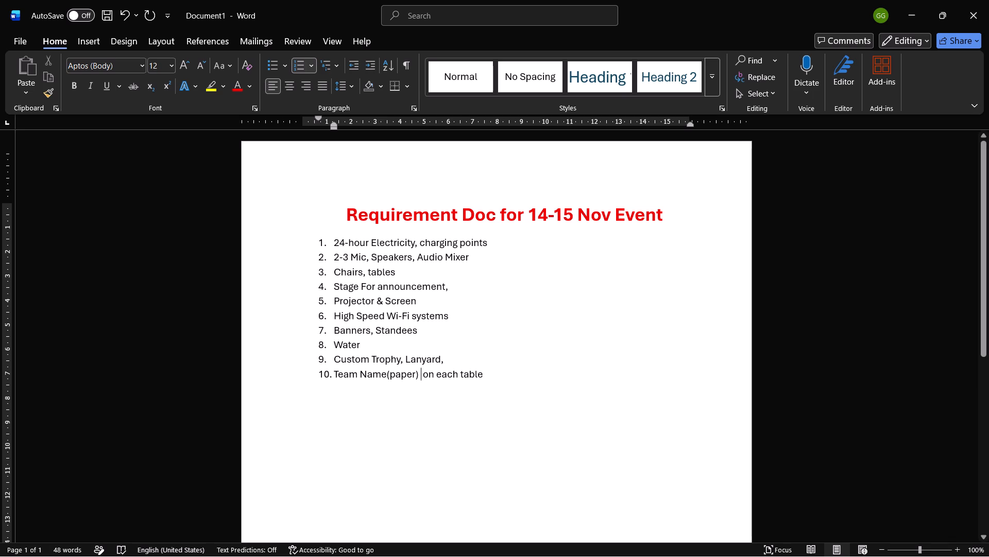
Save the document as a PDF with the file name "Requirement".
click(19, 47)
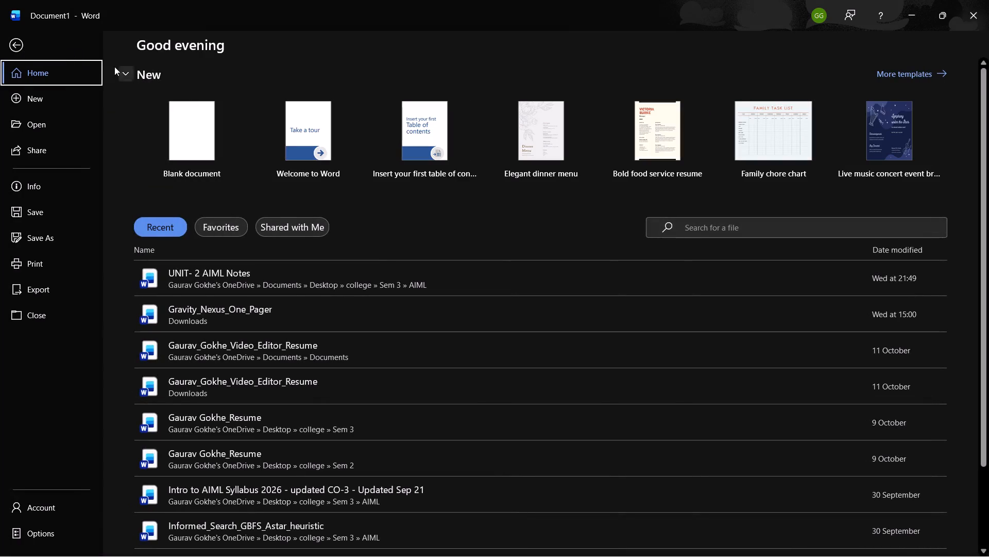
click(25, 230)
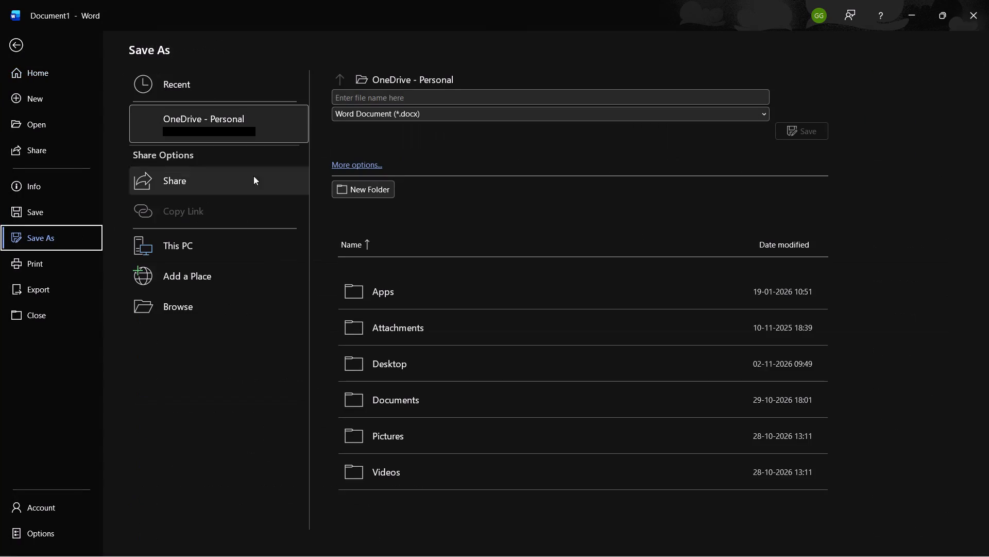
click(433, 116)
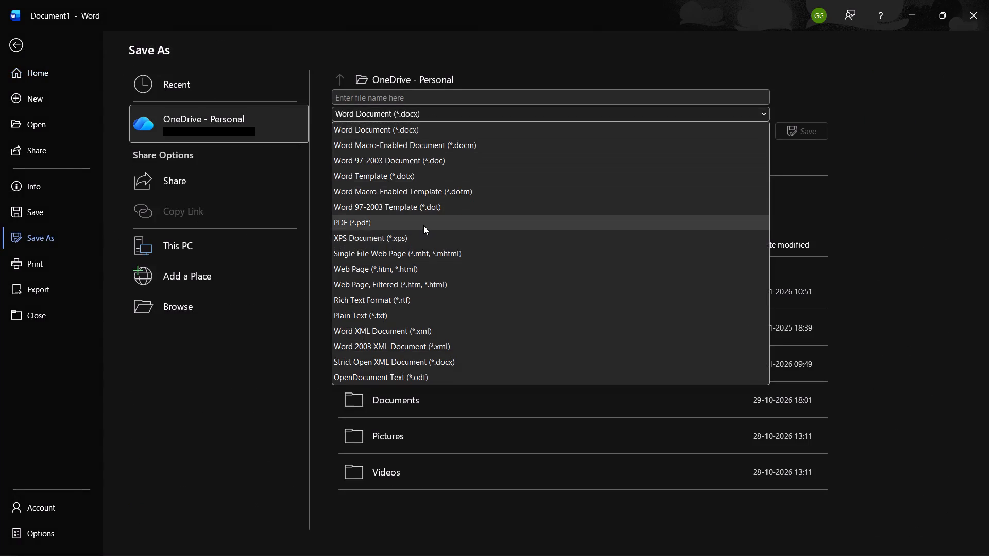
click(423, 225)
click(407, 96)
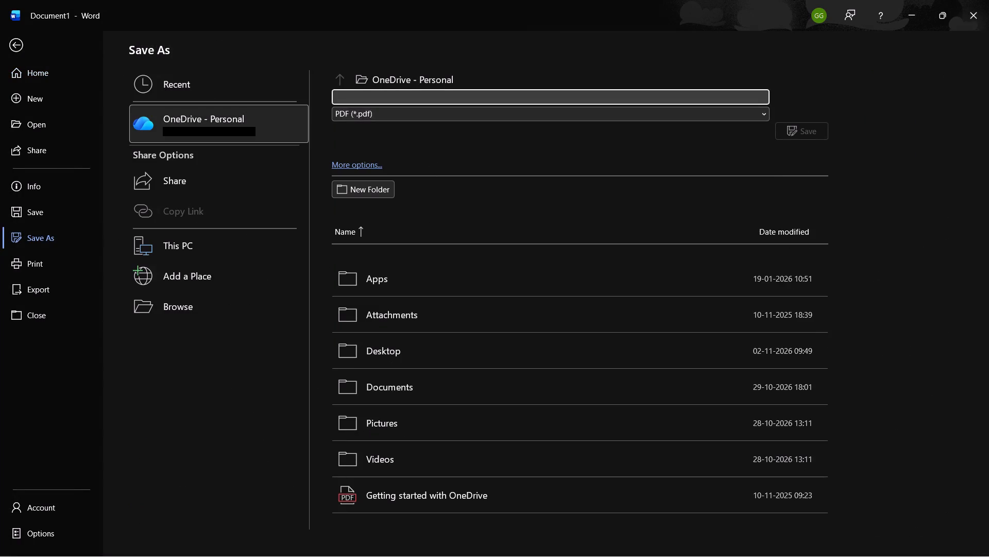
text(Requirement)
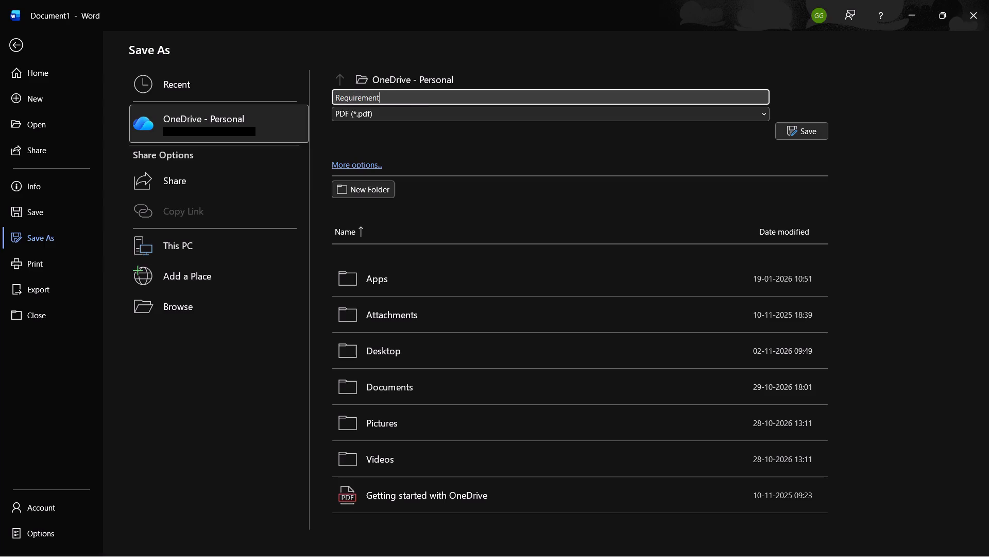
Complete saving the document as the PDF "Requirement" in the OneDrive - Personal folder.
click(786, 128)
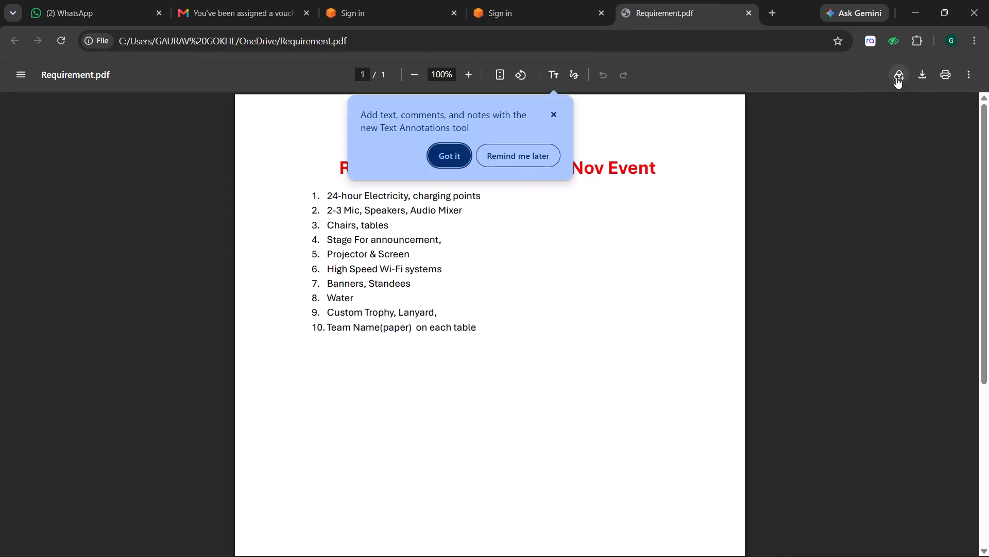
Download a copy of Requirement.pdf from the Chrome PDF viewer, checking the Downloads folder as the save location.
click(922, 77)
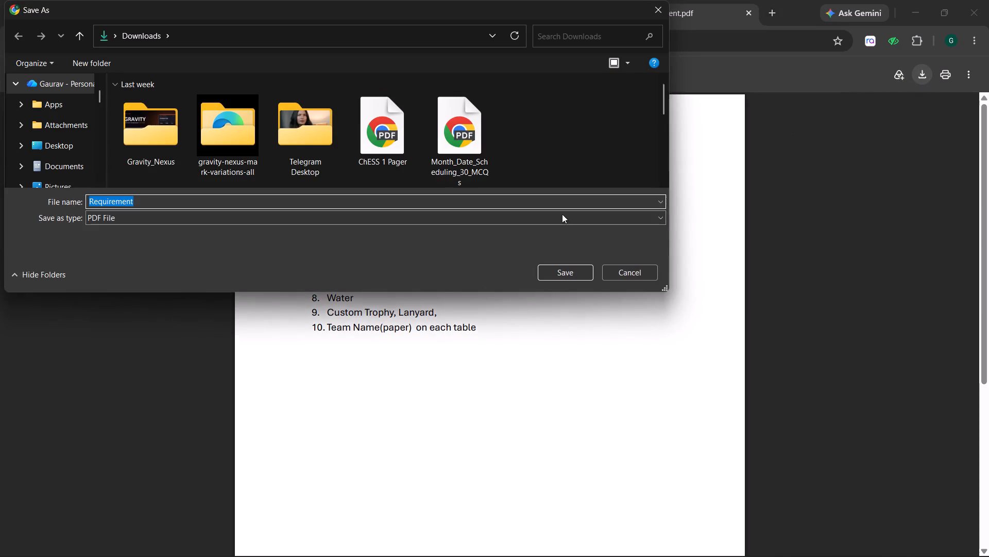
scroll(404, 140, down, 4)
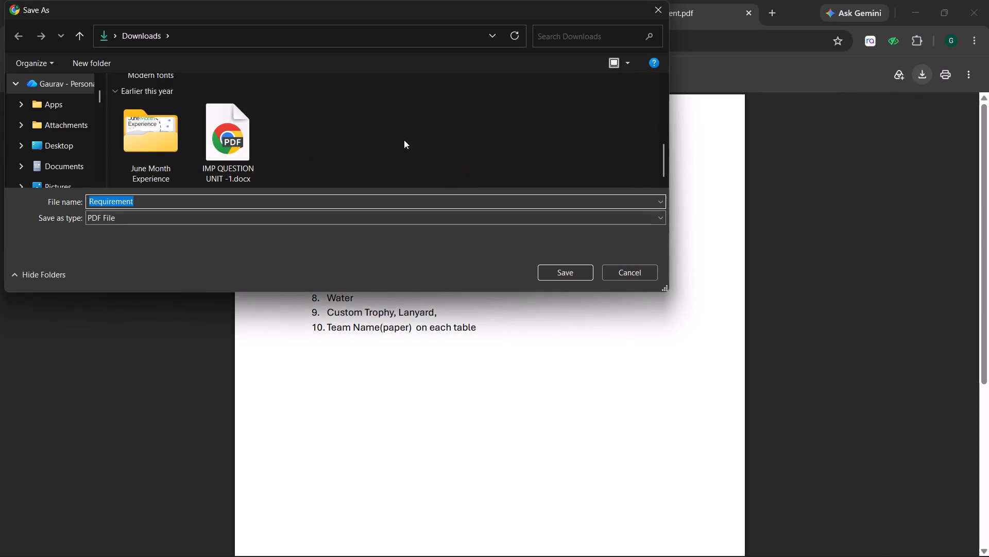
scroll(404, 140, up, 4)
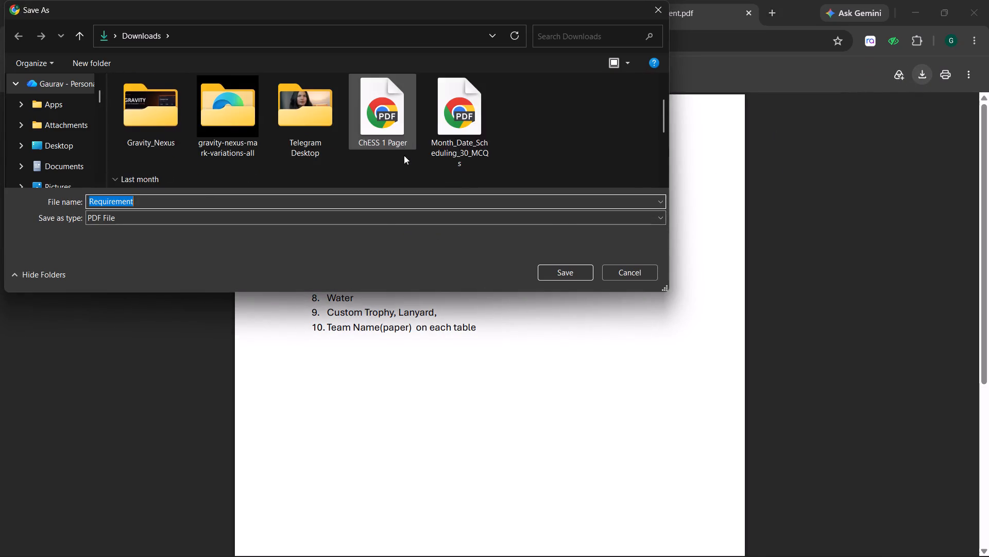
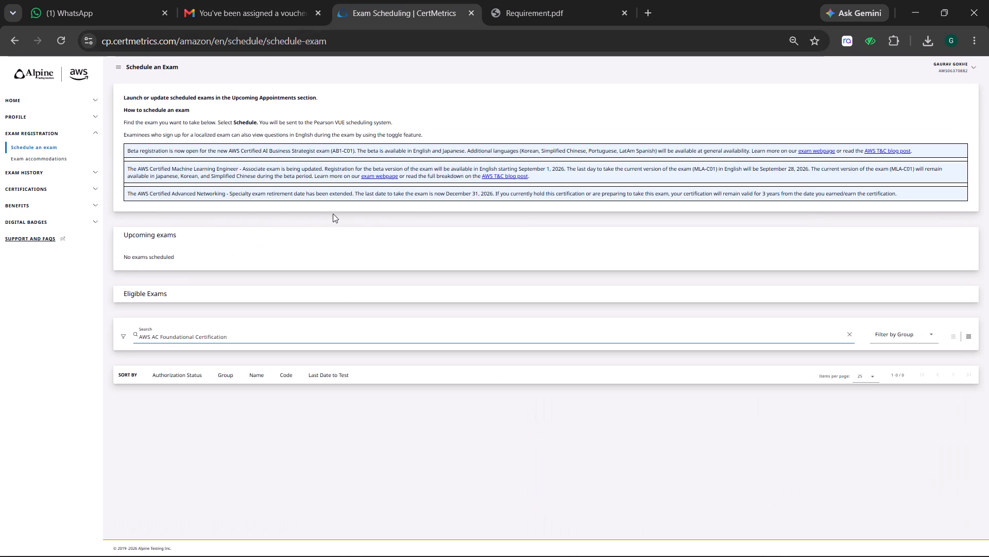
Set the eligible exams list to display 100 items per page.
click(871, 374)
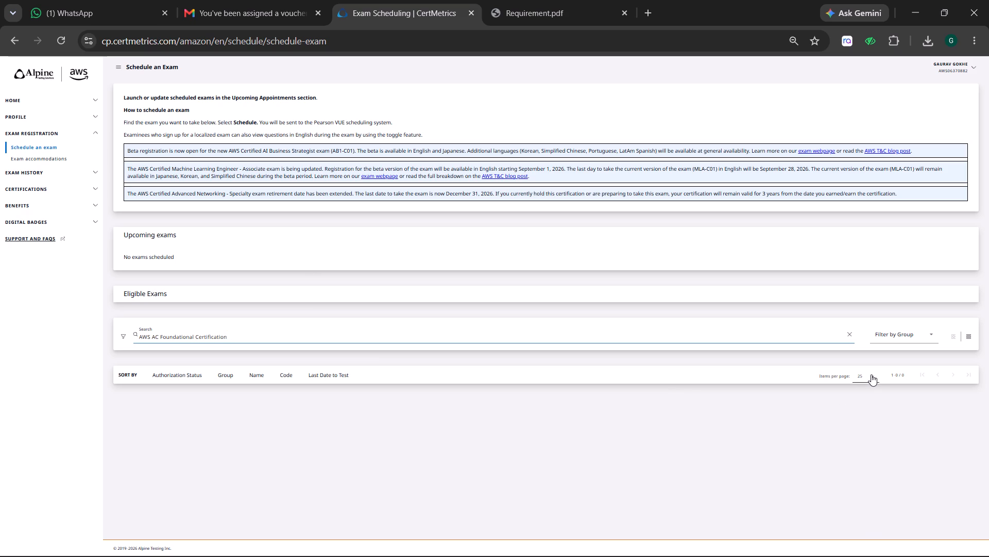
click(860, 421)
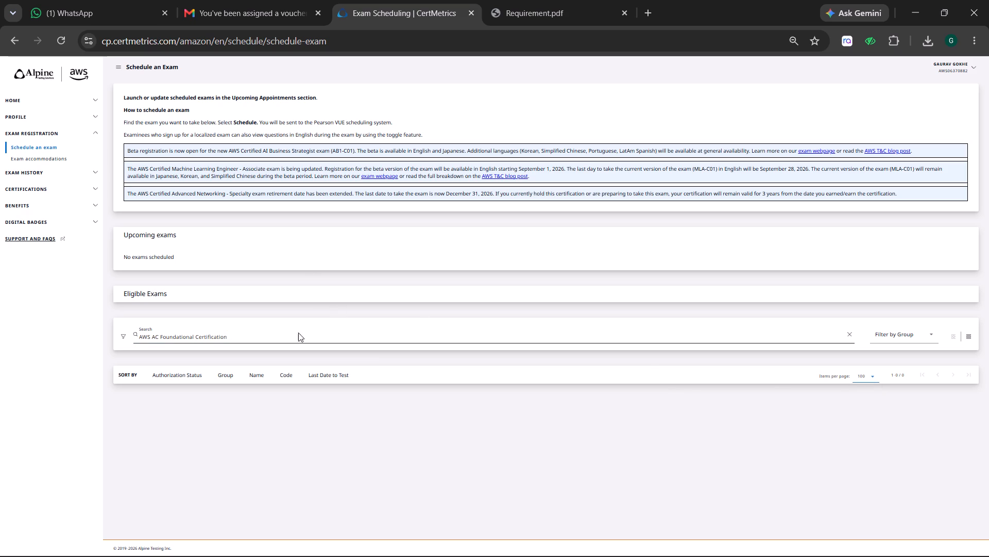
Replace the eligible exams search text with "AWS" and look through the listed exams.
click(259, 335)
key(BackSpace)
key(BackSpace)
key(BackSpace)
key(BackSpace)
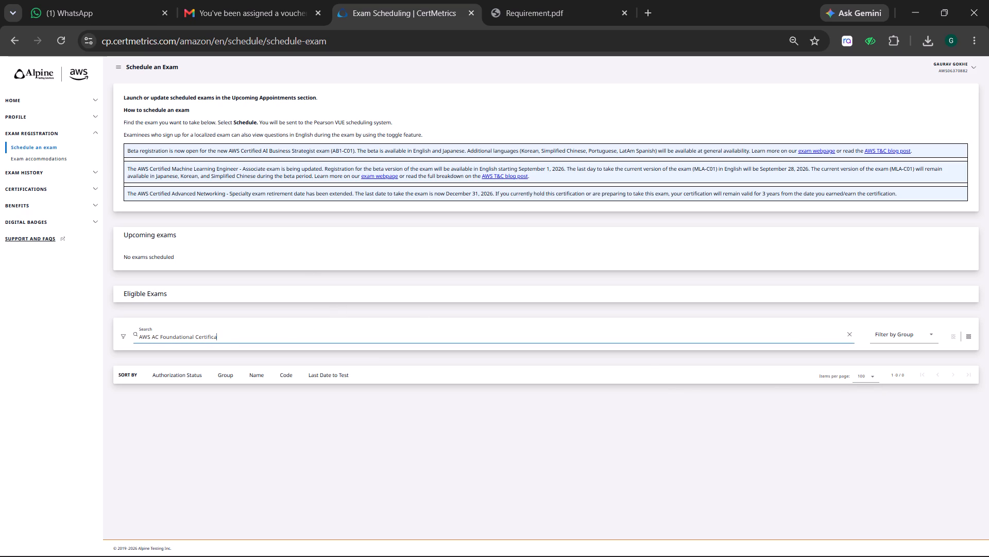
key(BackSpace)
key(BackSpace)
key(BackSpace)
key(BackSpace)
key(BackSpace)
key(BackSpace)
key(BackSpace)
key(BackSpace)
key(BackSpace)
key(BackSpace)
key(BackSpace)
key(BackSpace)
key(BackSpace)
key(BackSpace)
key(BackSpace)
key(BackSpace)
key(BackSpace)
key(BackSpace)
key(BackSpace)
key(BackSpace)
key(BackSpace)
key(BackSpace)
key(BackSpace)
key(BackSpace)
key(BackSpace)
key(BackSpace)
key(BackSpace)
key(BackSpace)
key(BackSpace)
key(BackSpace)
key(BackSpace)
key(BackSpace)
key(BackSpace)
key(BackSpace)
key(BackSpace)
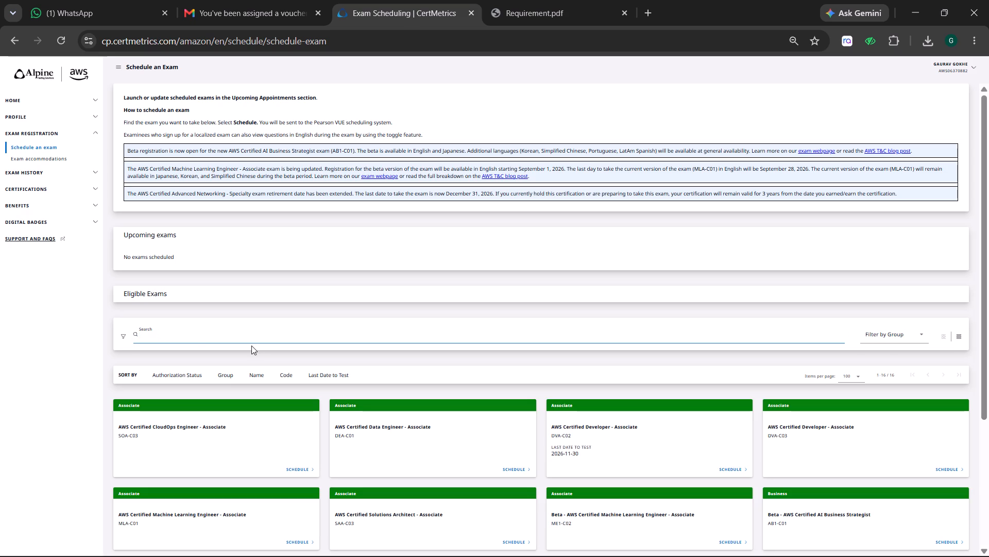
text(AWS)
key(space)
key(shift+f)
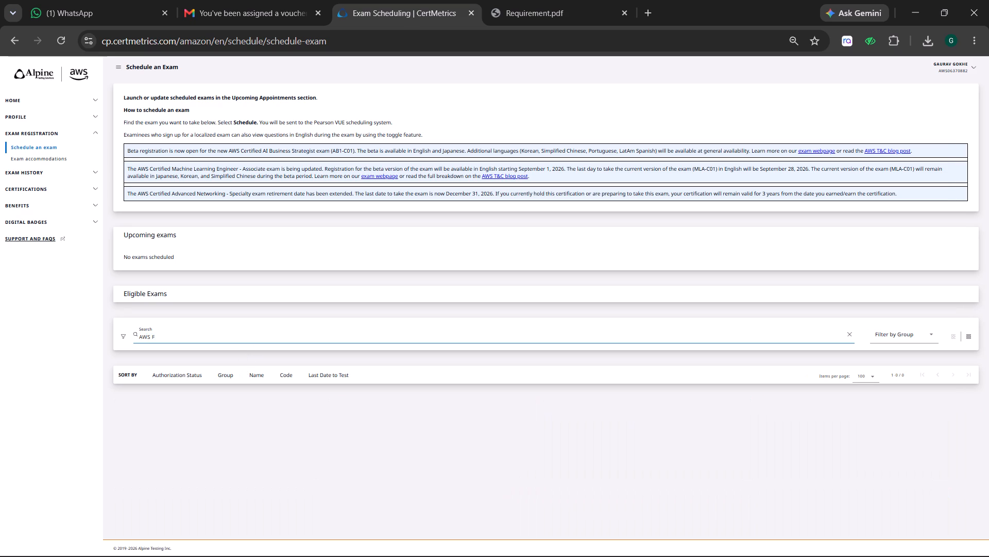
key(BackSpace)
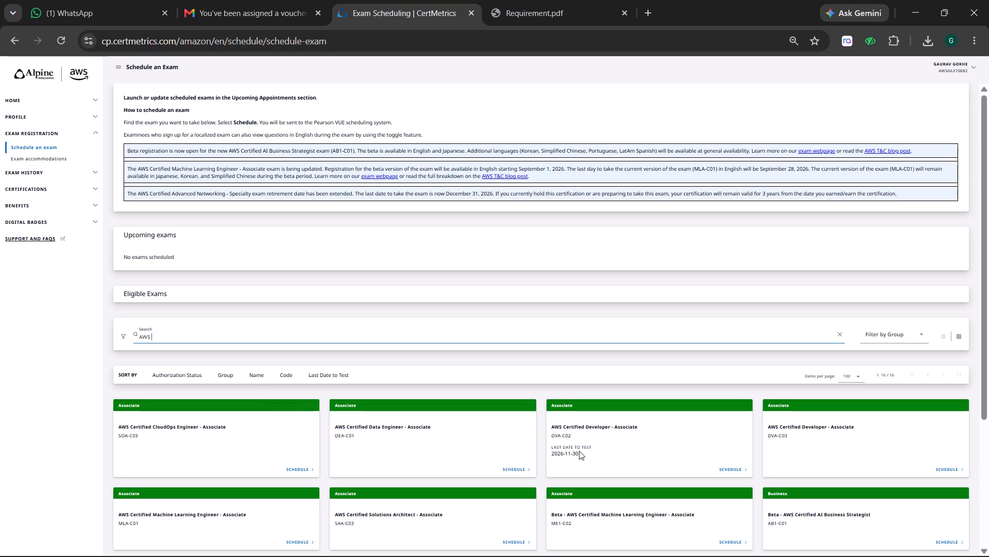
scroll(579, 451, down, 5)
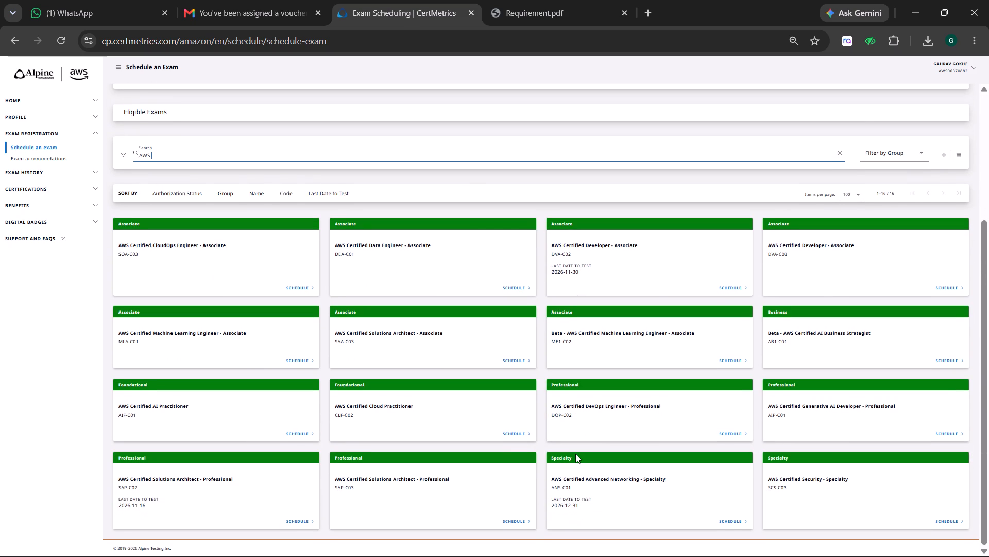
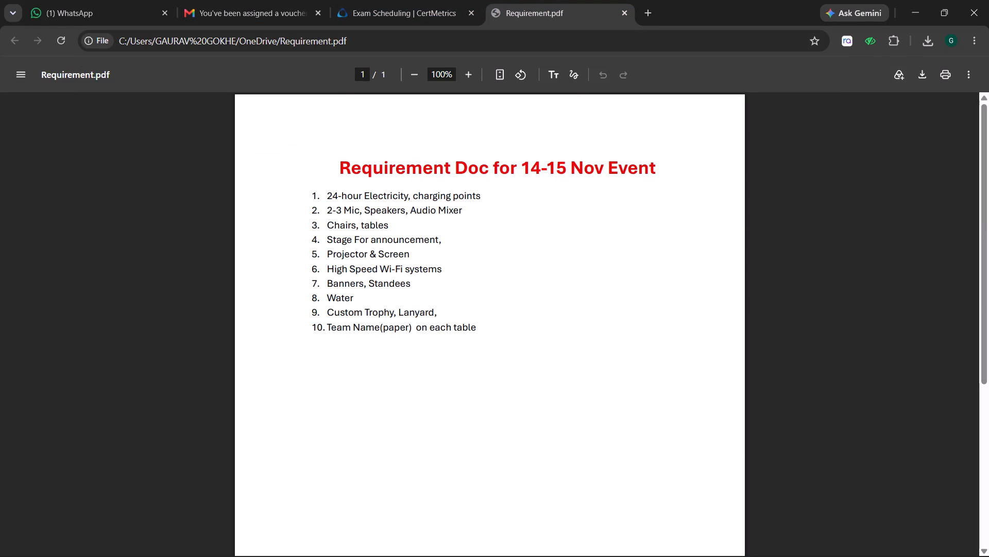
Check the last items of the requirements list in Requirement.pdf and close the PDF.
drag(326, 311, 343, 311)
drag(343, 311, 441, 318)
click(468, 334)
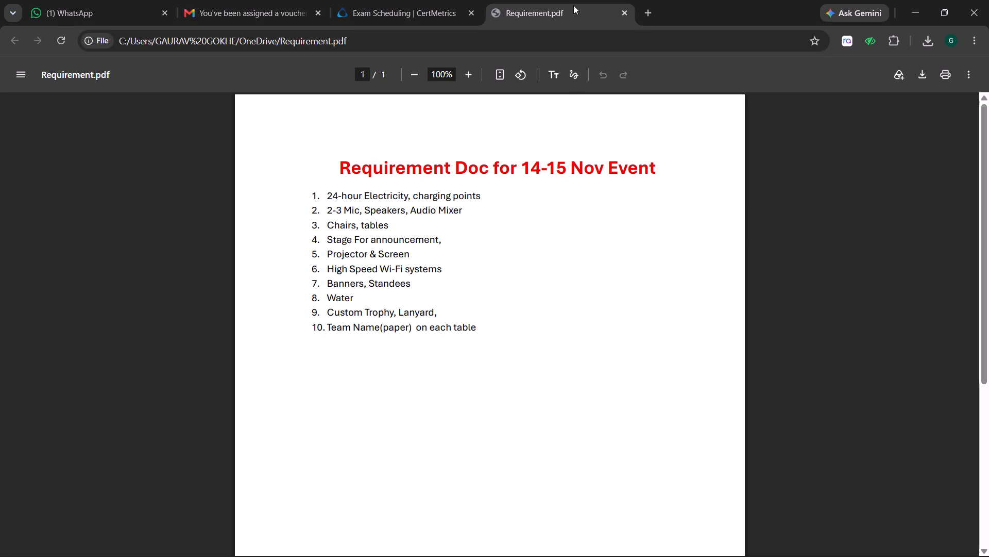
click(624, 13)
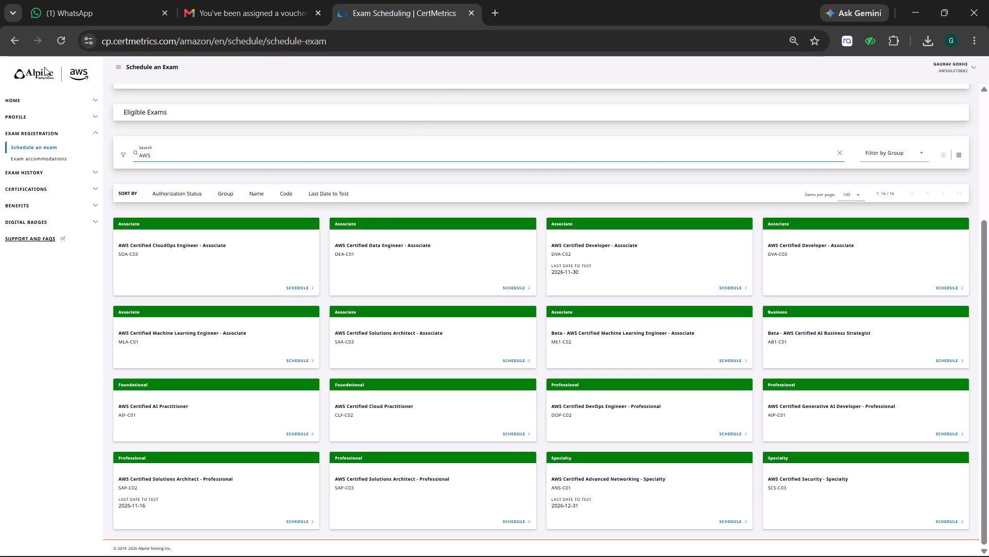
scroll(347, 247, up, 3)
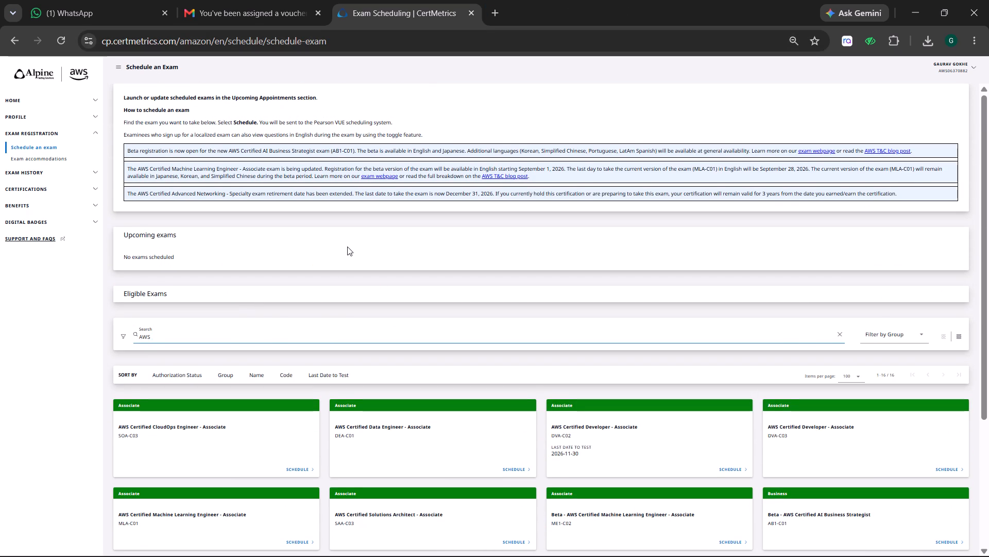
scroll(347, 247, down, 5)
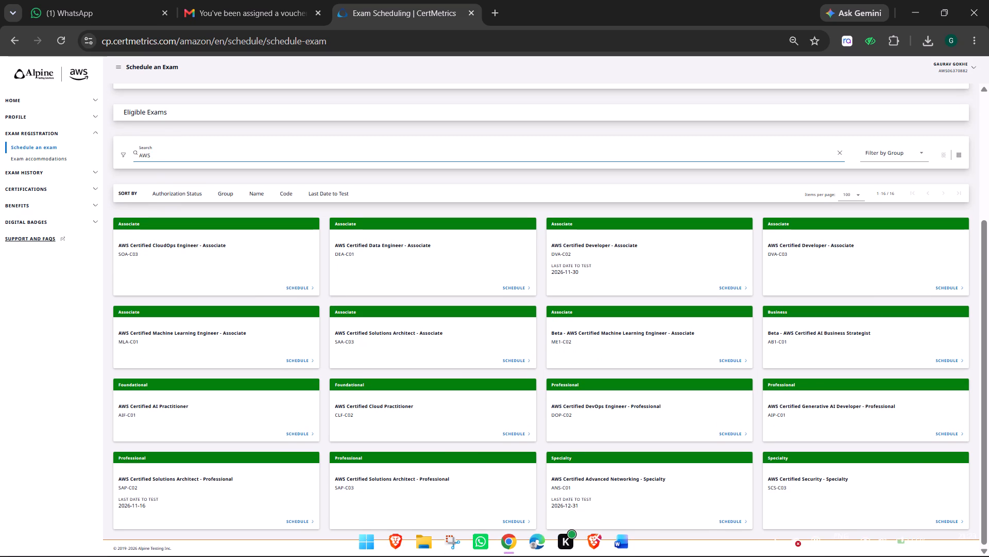